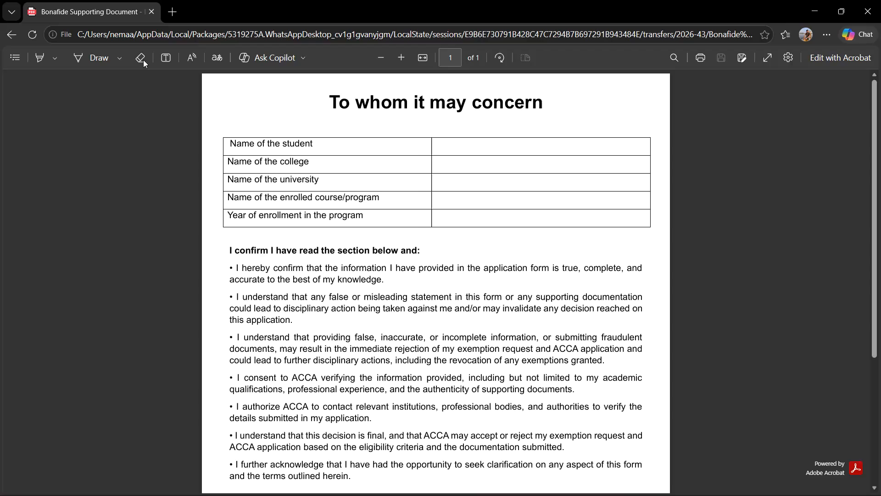
# Add a text box in the "Name of the student" row's blank cell, start the name, and set the text colour to black.
pyautogui.scroll(-5, 340, 164)
pyautogui.scroll(-4, 411, 181)
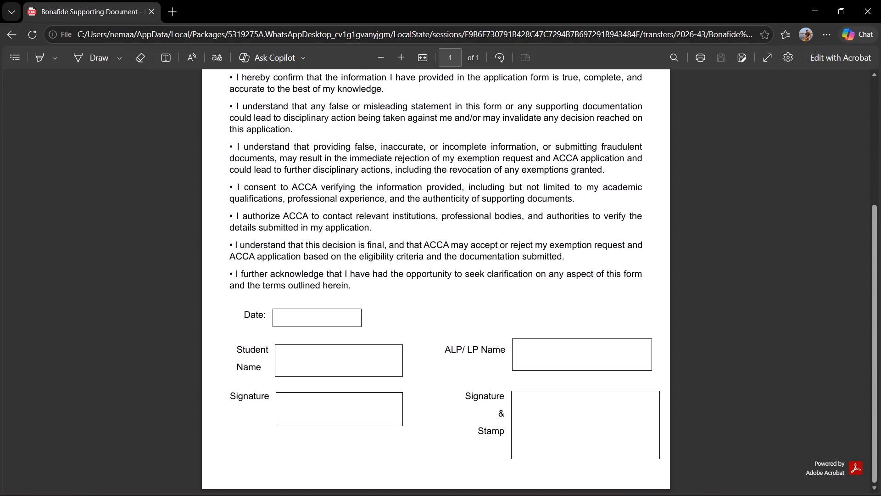
pyautogui.scroll(-2, 415, 186)
pyautogui.scroll(6, 526, 321)
pyautogui.click(511, 142)
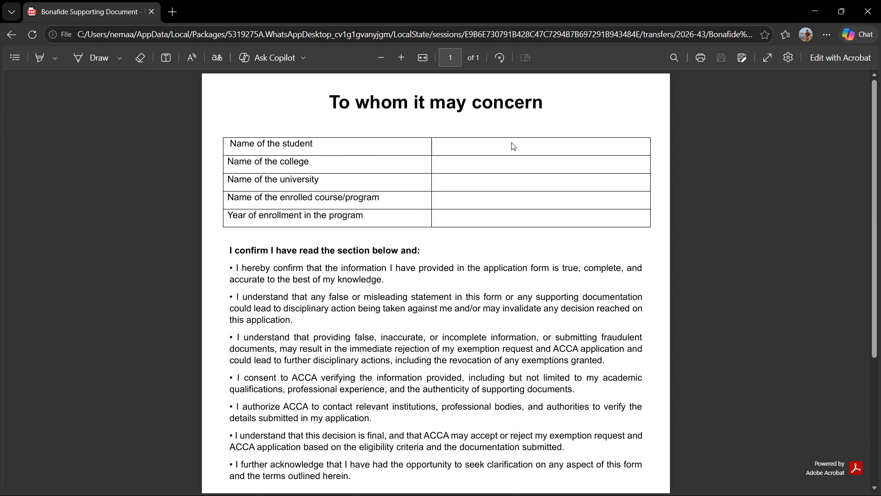
pyautogui.click(513, 147)
pyautogui.click(488, 141)
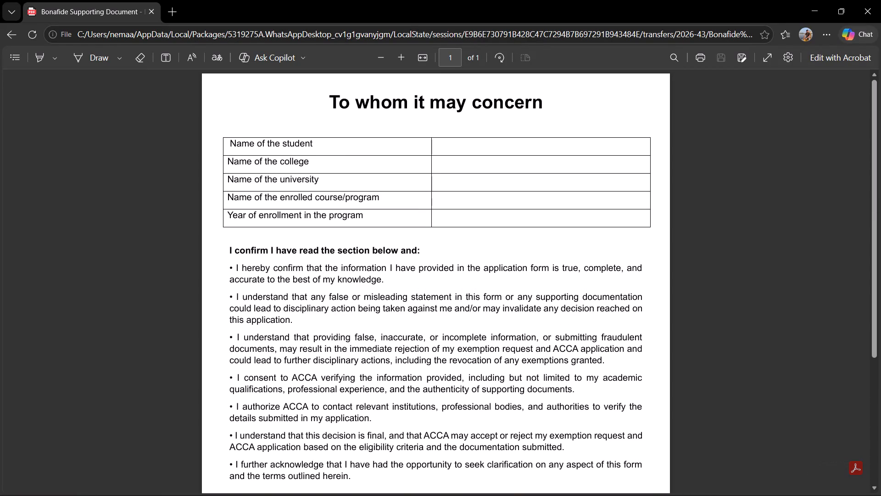
pyautogui.click(168, 57)
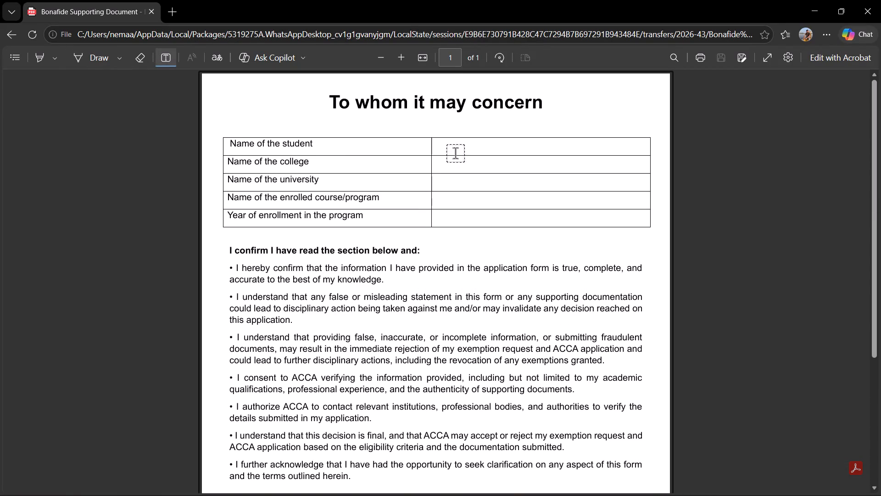
pyautogui.click(444, 148)
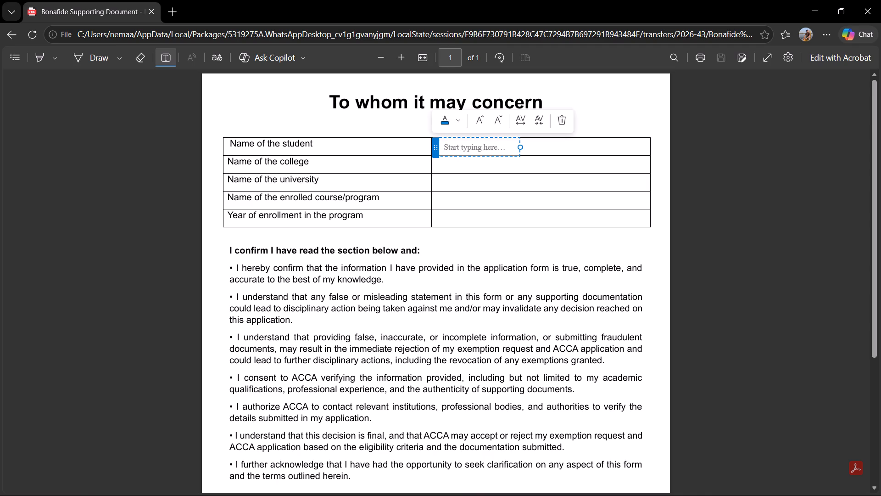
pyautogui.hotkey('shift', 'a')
pyautogui.click(463, 118)
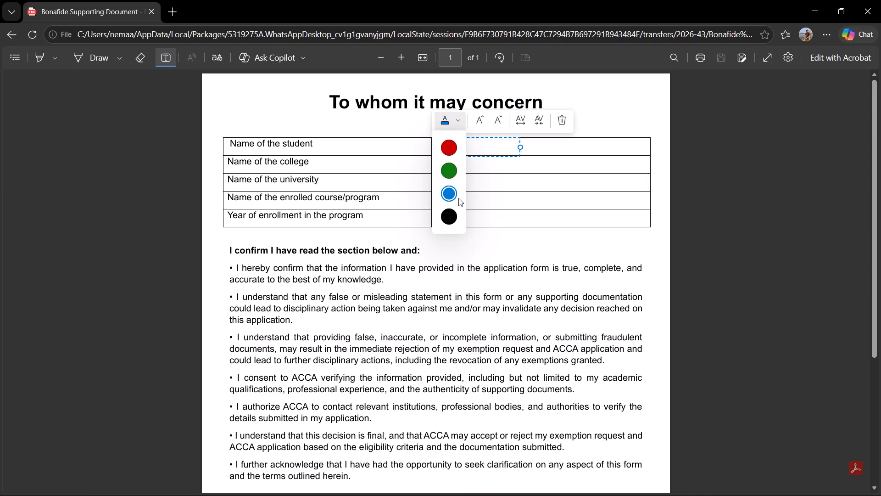
pyautogui.click(454, 214)
pyautogui.click(489, 148)
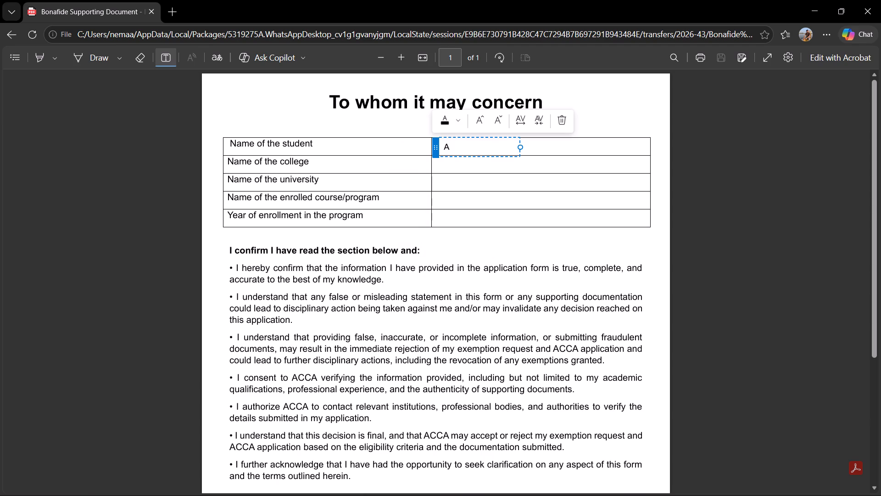
# Enlarge the student name text by a net five size increments.
pyautogui.click(477, 119)
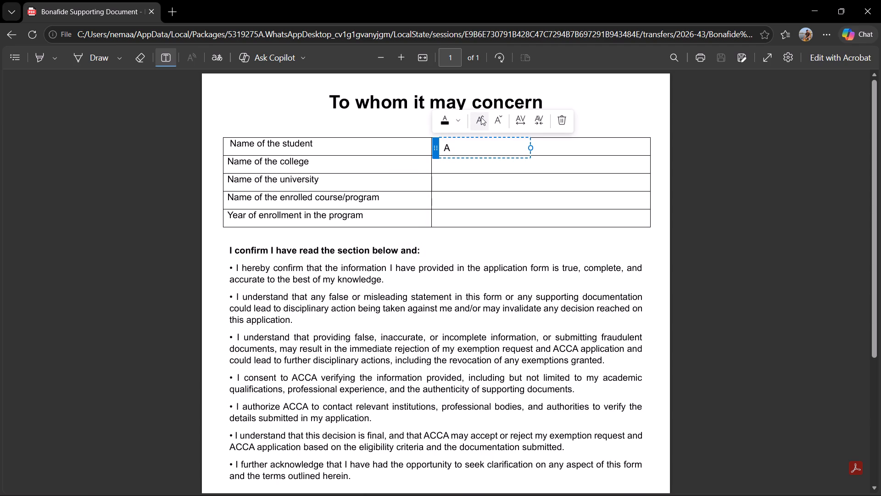
pyautogui.click(482, 117)
pyautogui.click(482, 117)
pyautogui.click(482, 117)
pyautogui.click(482, 117)
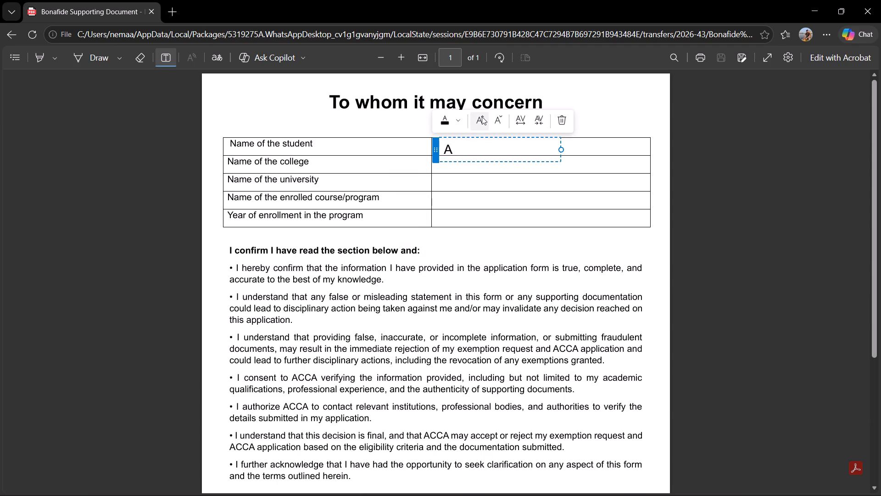
pyautogui.click(482, 117)
pyautogui.moveTo(474, 154); pyautogui.dragTo(474, 141)
pyautogui.click(474, 136)
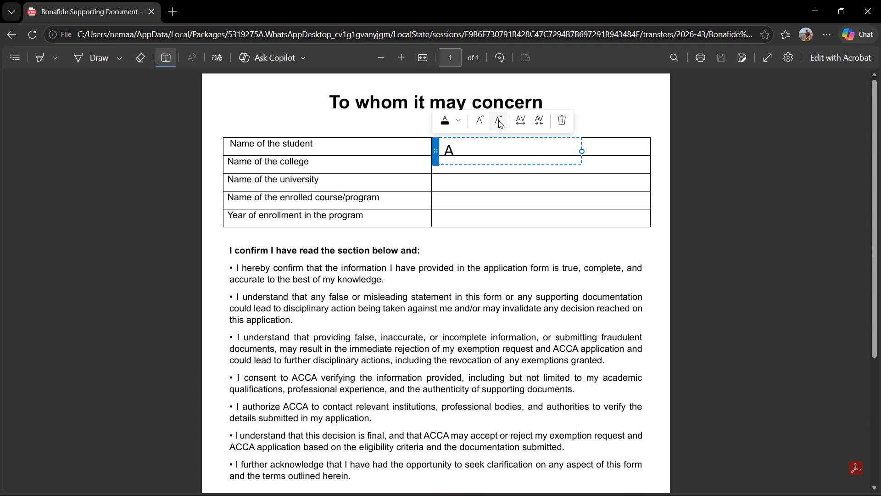
pyautogui.click(498, 120)
# Complete the student's first name and surname in the "Name of the student" text box.
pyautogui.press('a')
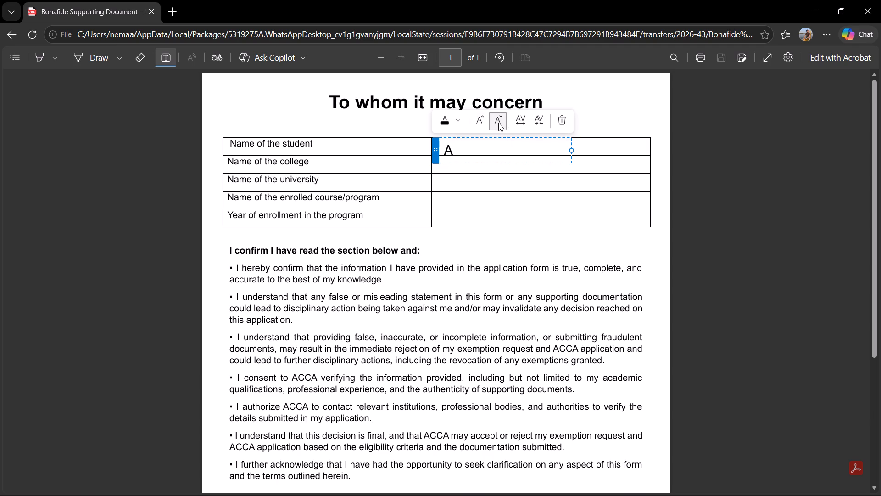
pyautogui.click(463, 153)
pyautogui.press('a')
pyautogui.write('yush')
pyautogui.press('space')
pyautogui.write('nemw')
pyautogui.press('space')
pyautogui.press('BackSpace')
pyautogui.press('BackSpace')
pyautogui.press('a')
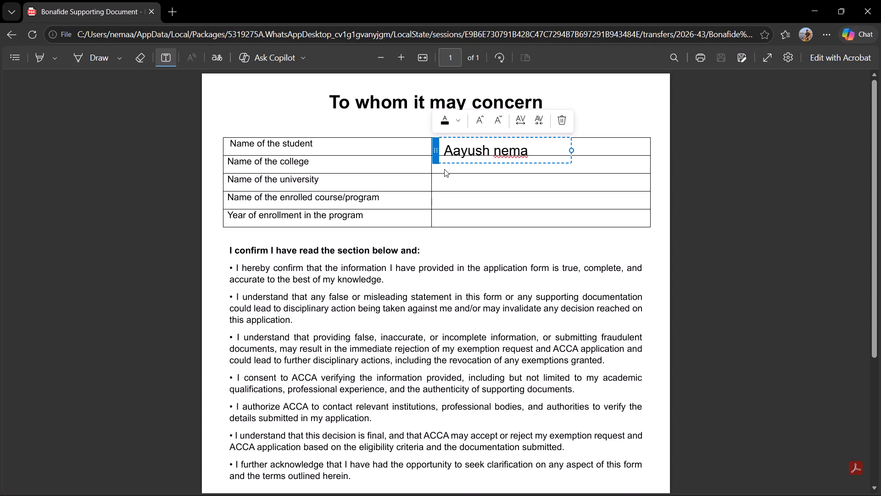
pyautogui.click(445, 168)
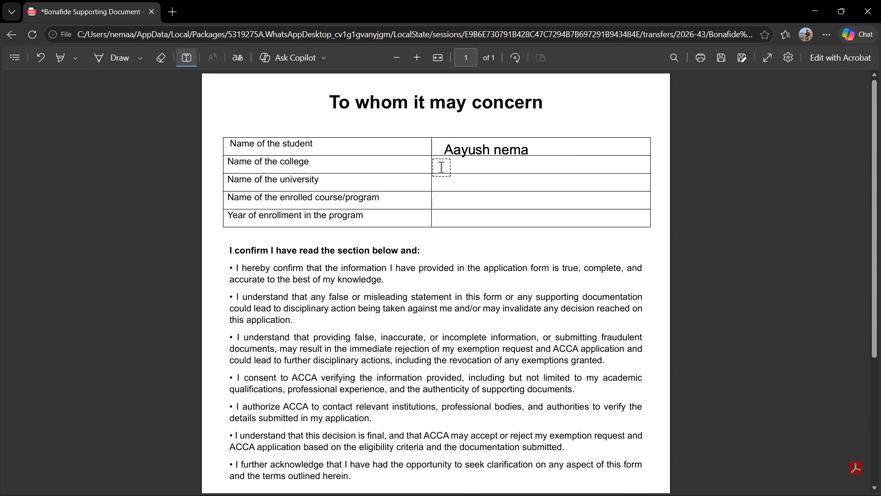
# Add a text box in the "Name of the college" row's blank cell reading "Gyaan Ganga Collage of Excellence".
pyautogui.click(443, 168)
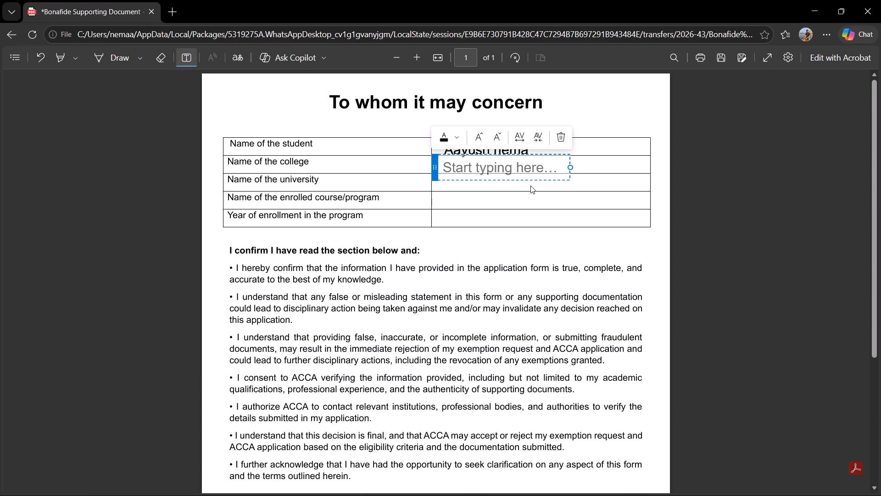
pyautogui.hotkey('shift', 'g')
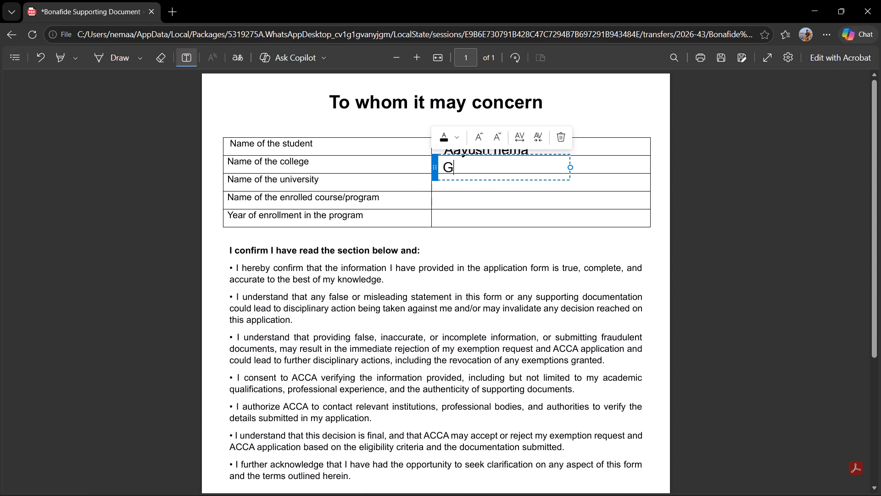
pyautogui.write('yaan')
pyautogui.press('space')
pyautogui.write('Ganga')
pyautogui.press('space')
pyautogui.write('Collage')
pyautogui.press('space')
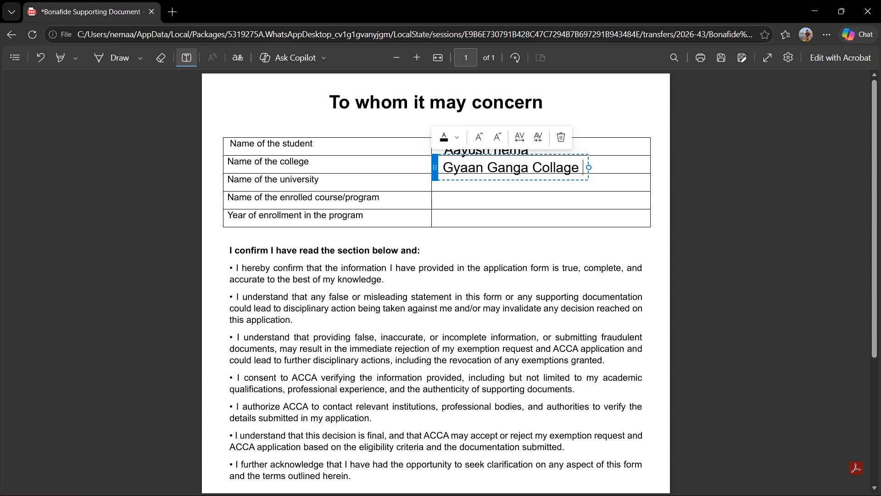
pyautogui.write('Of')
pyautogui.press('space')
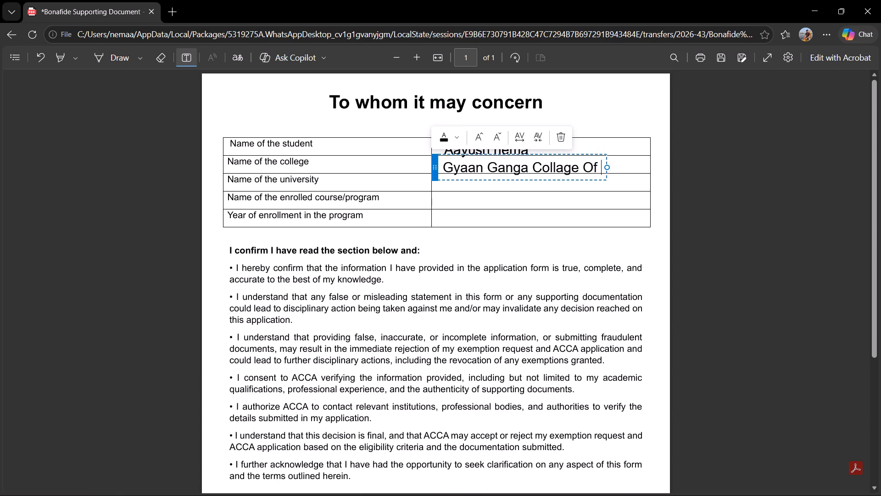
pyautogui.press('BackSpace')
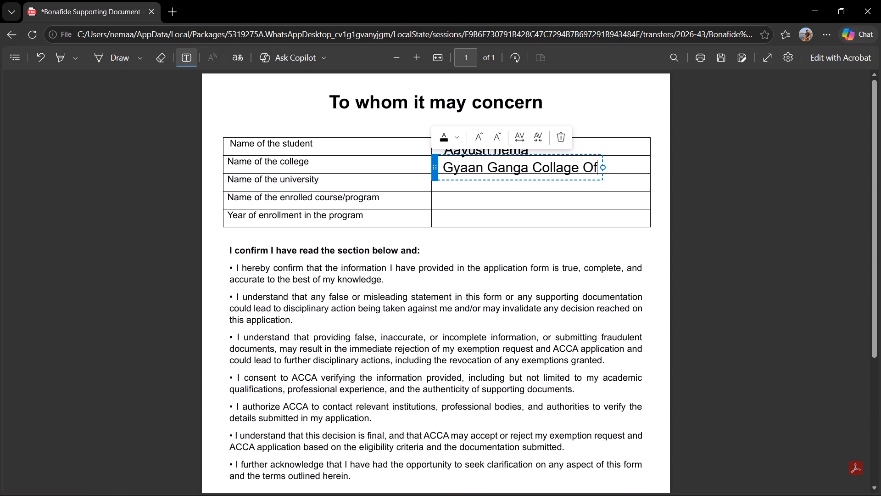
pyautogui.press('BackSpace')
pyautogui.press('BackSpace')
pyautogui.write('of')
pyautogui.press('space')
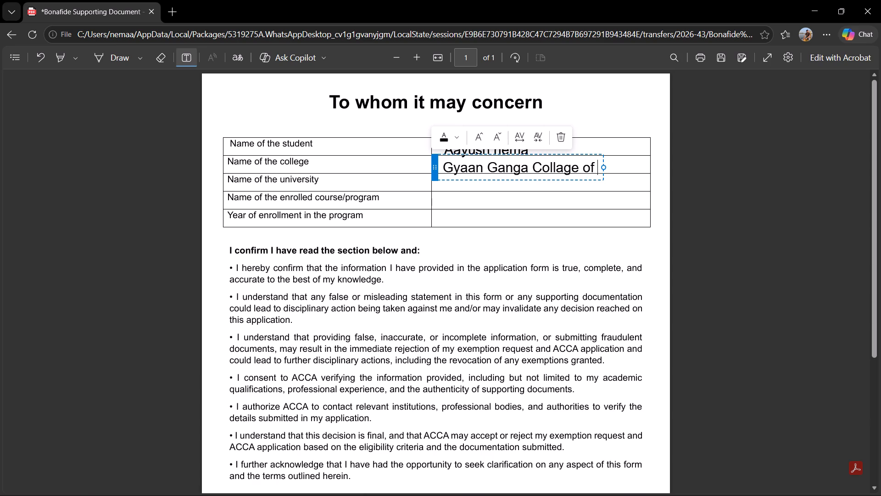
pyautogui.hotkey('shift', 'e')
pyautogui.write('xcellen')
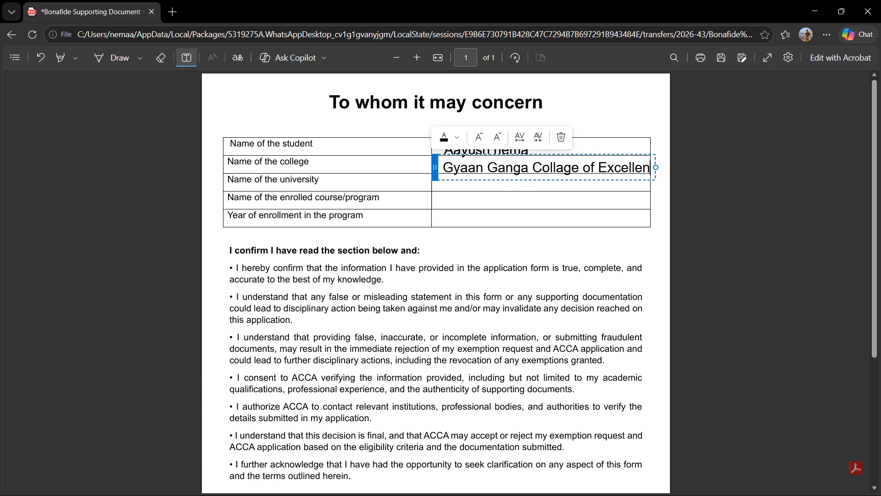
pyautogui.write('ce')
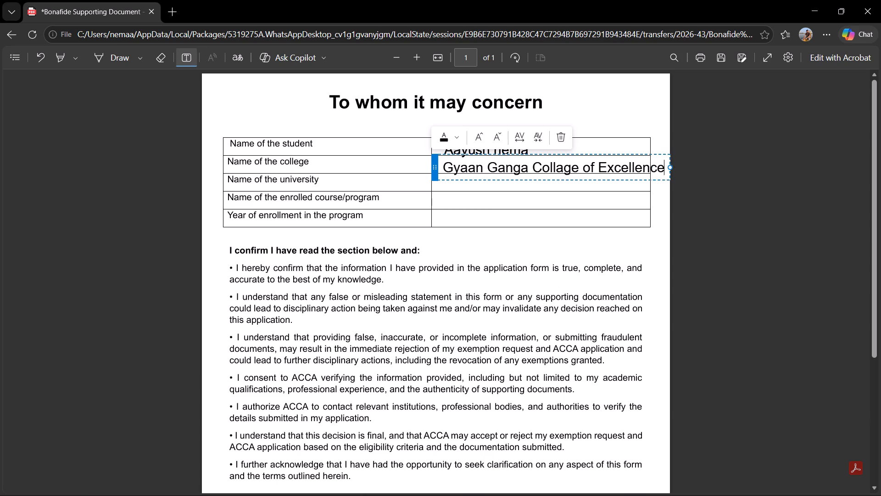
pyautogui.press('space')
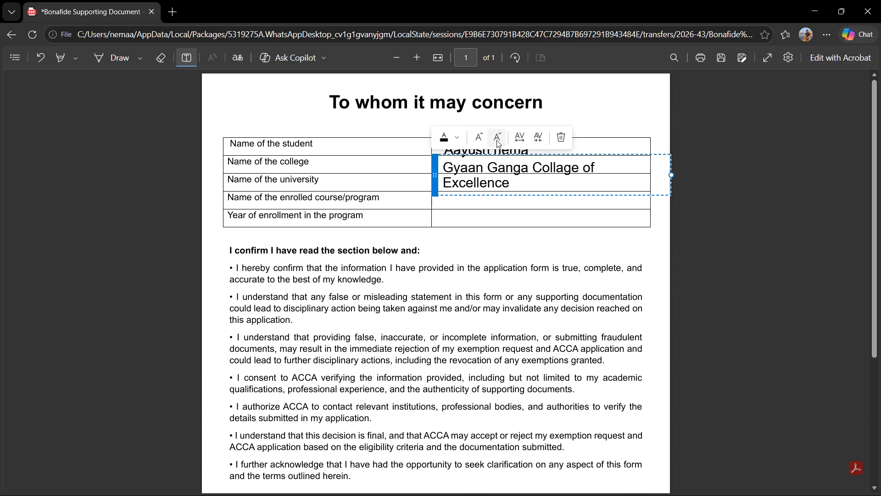
# Reduce the college name's text size by two increments so it fits on one line within the cell.
pyautogui.doubleClick(495, 134)
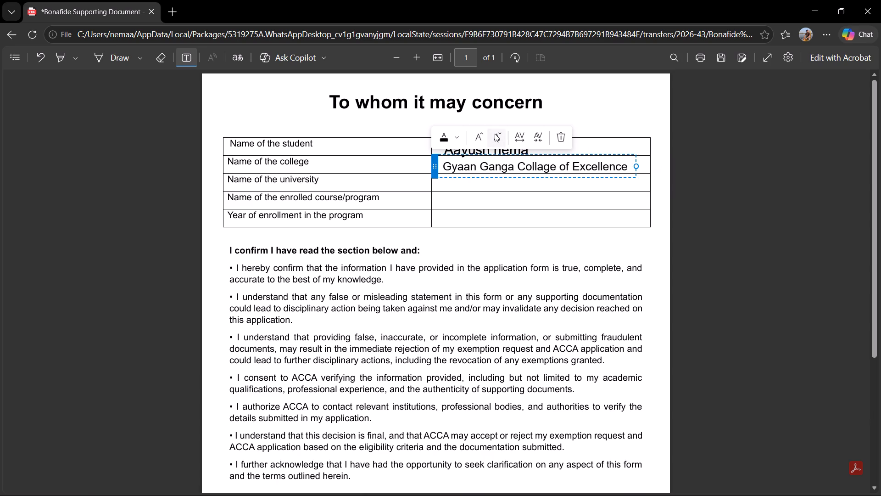
pyautogui.click(458, 187)
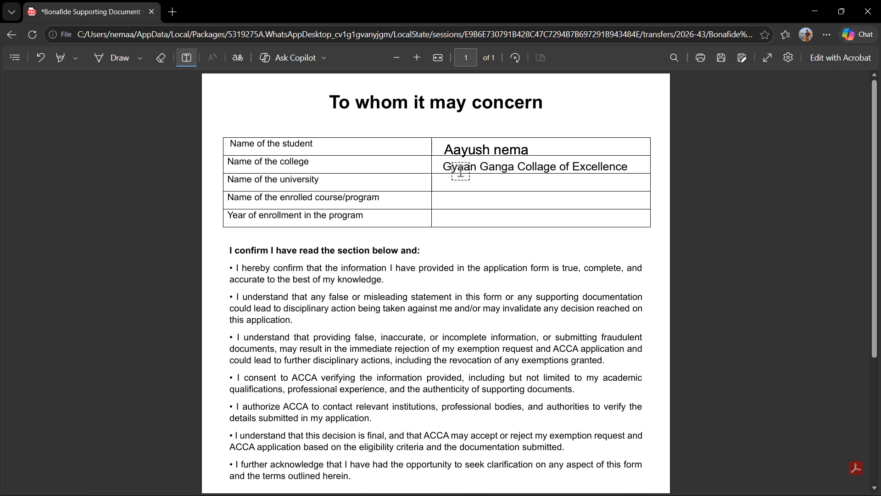
# Move the college name text box slightly left and down within its table cell.
pyautogui.click(466, 166)
pyautogui.moveTo(434, 168); pyautogui.dragTo(429, 167)
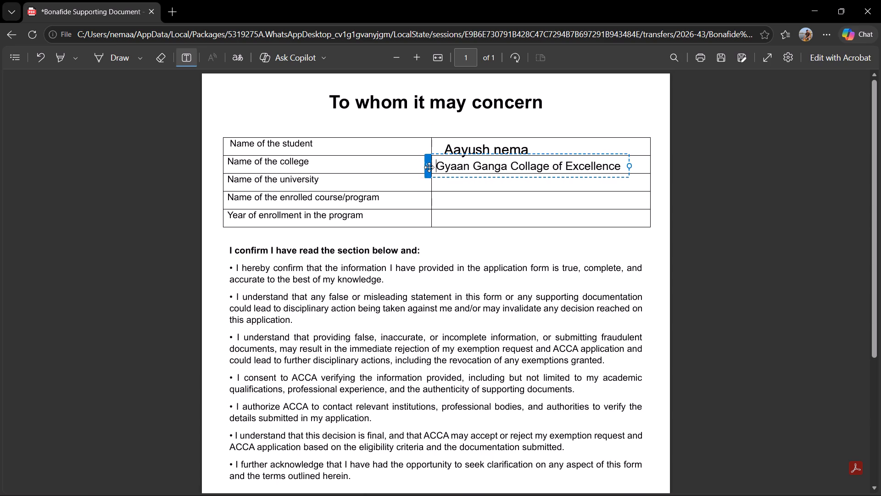
pyautogui.moveTo(429, 167); pyautogui.dragTo(429, 169)
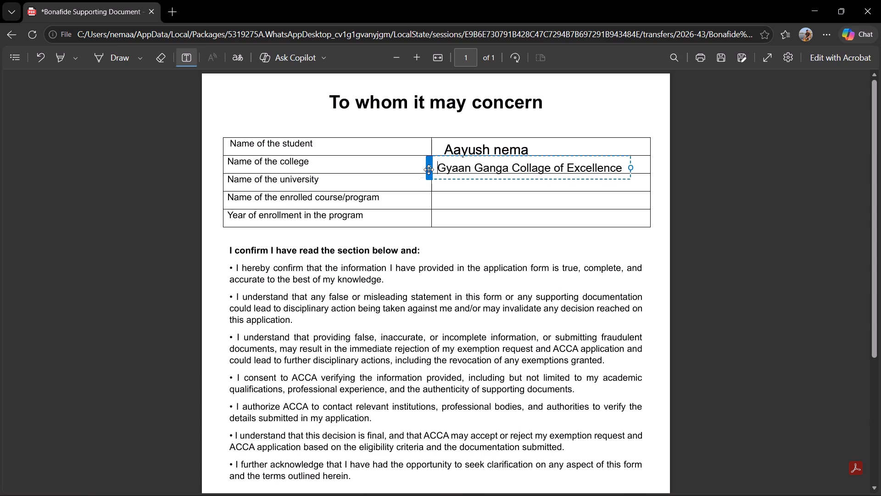
pyautogui.moveTo(429, 169); pyautogui.dragTo(429, 170)
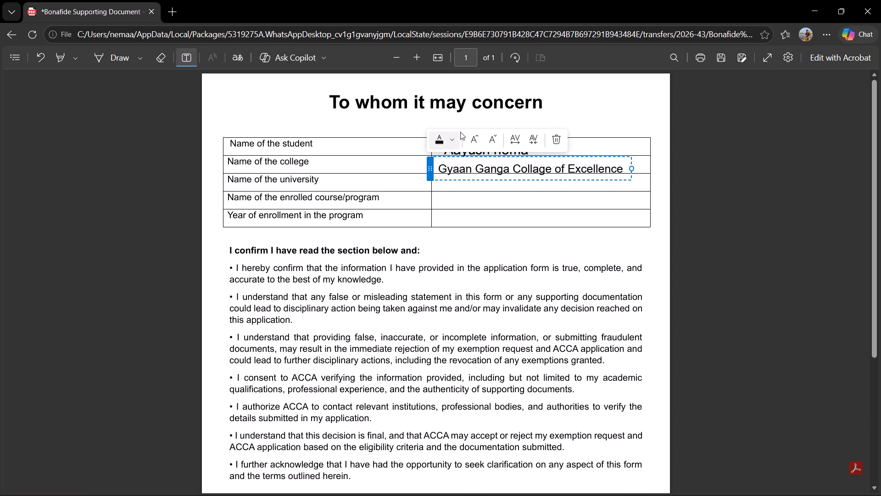
pyautogui.click(406, 153)
# Nudge the student's name text box slightly upward within its table cell.
pyautogui.click(459, 143)
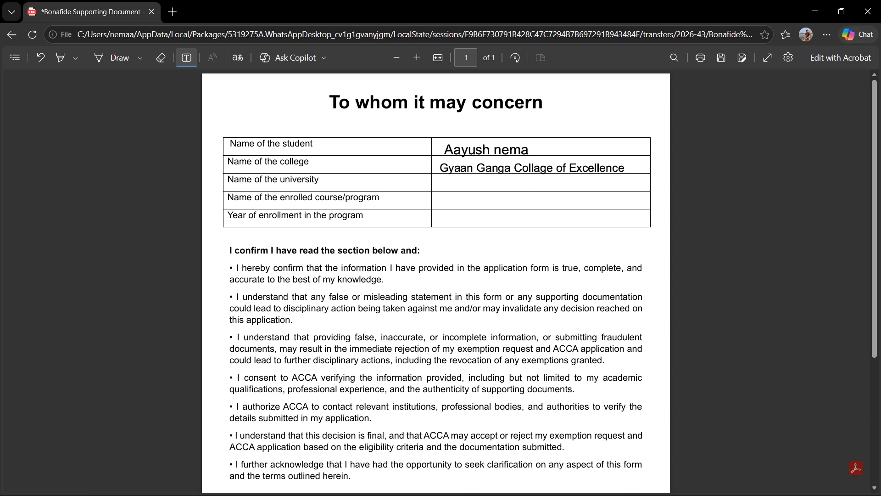
pyautogui.click(436, 150)
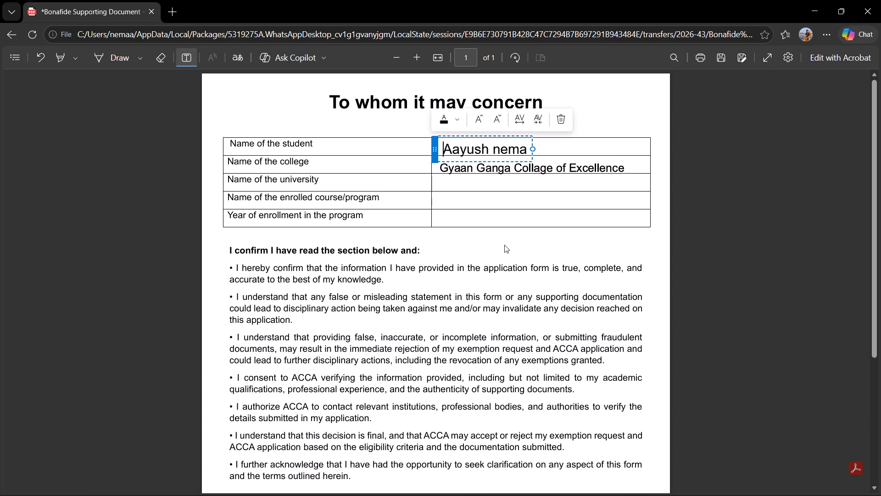
pyautogui.click(450, 182)
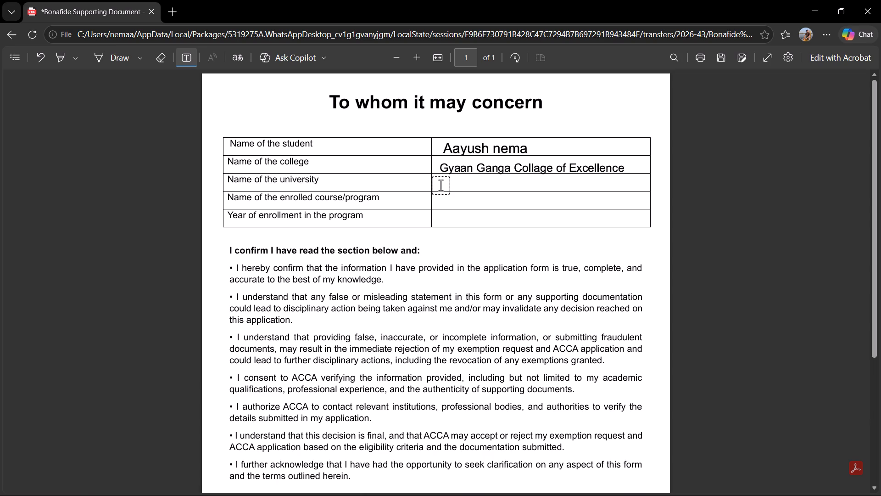
# Add a text box in the "Name of the university" row's blank cell reading "Rani Durgawati Vishvidhalaya,jabalpur".
pyautogui.click(440, 184)
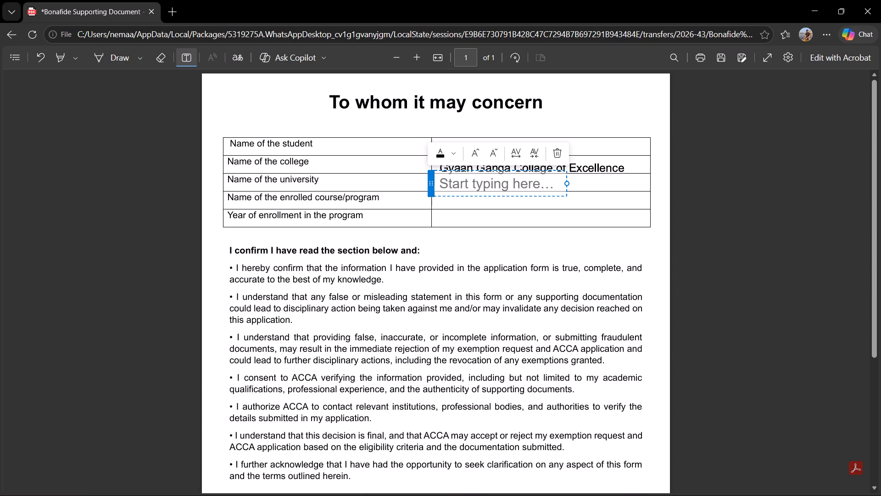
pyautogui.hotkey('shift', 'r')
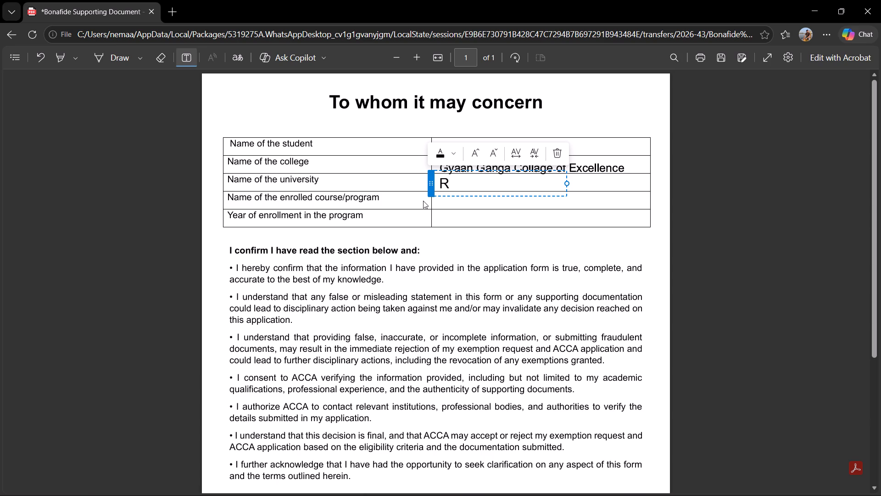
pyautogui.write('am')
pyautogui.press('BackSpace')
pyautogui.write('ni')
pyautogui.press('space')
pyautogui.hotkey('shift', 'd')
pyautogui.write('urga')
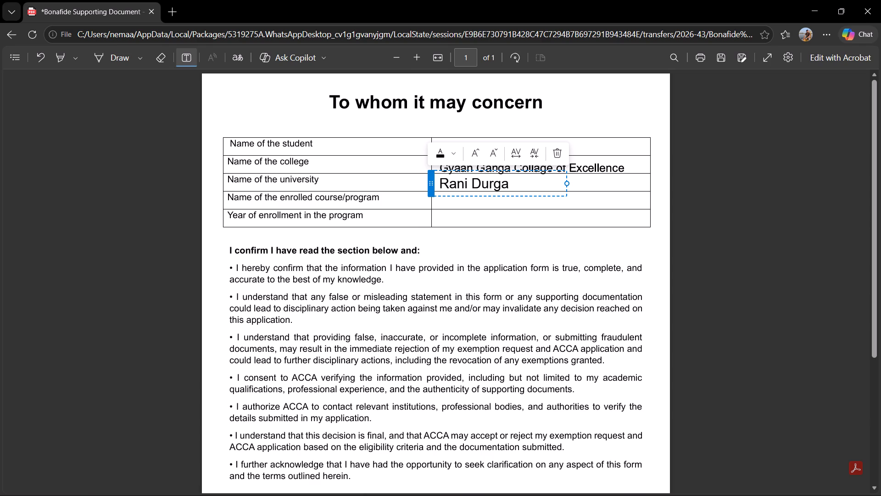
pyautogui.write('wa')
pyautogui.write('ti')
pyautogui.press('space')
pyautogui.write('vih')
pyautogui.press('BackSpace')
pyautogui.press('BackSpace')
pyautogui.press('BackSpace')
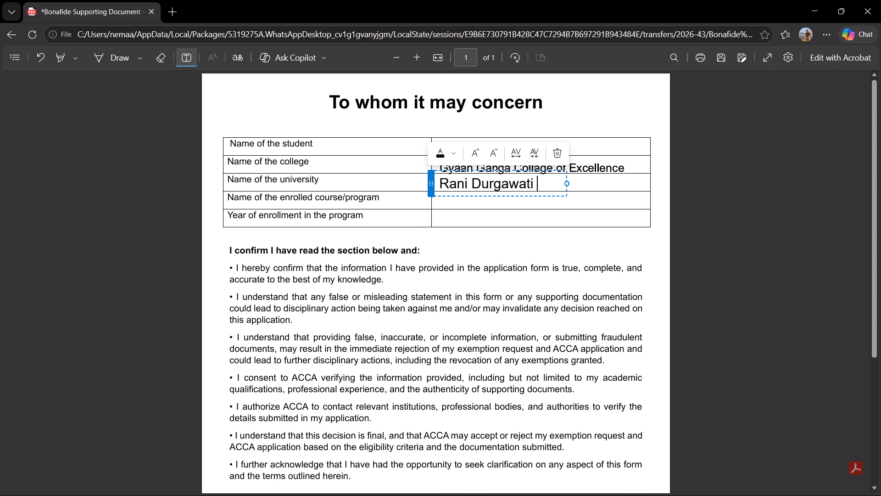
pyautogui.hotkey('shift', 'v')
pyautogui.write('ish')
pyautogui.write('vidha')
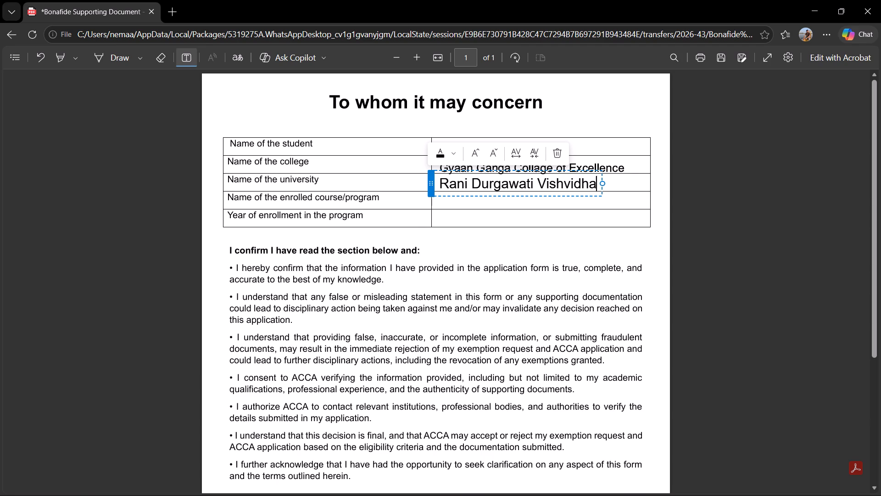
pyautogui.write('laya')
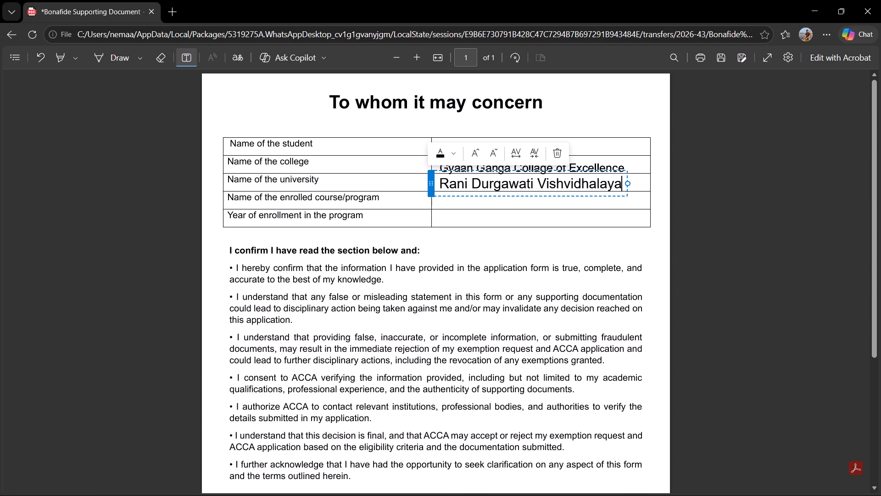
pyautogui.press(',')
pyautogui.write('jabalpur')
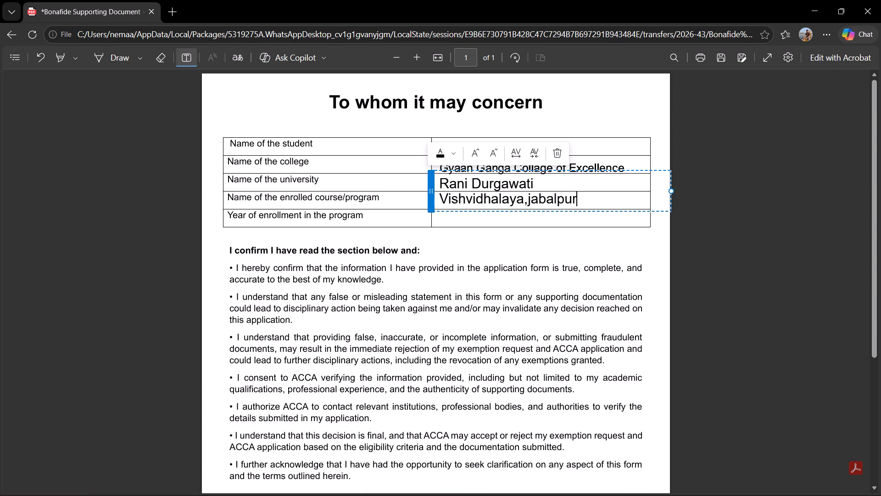
# Reduce the university name's text size by two increments so it fits on one line within the cell.
pyautogui.click(495, 156)
pyautogui.click(496, 154)
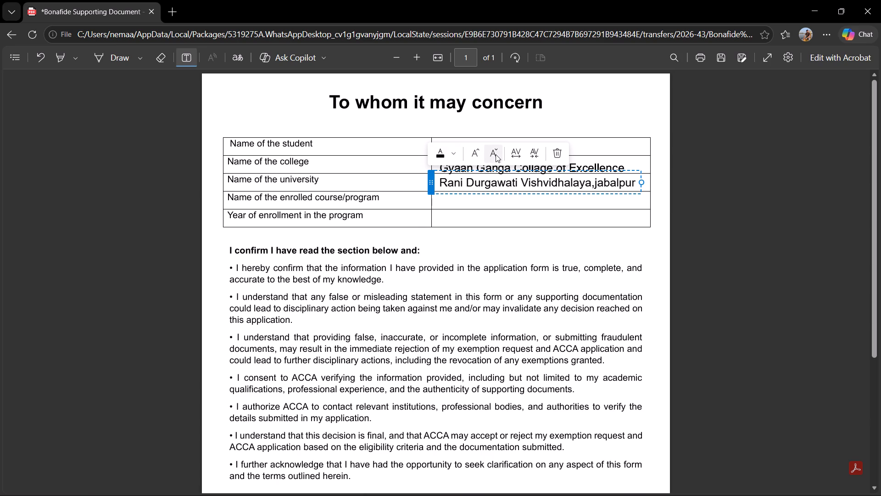
pyautogui.click(444, 205)
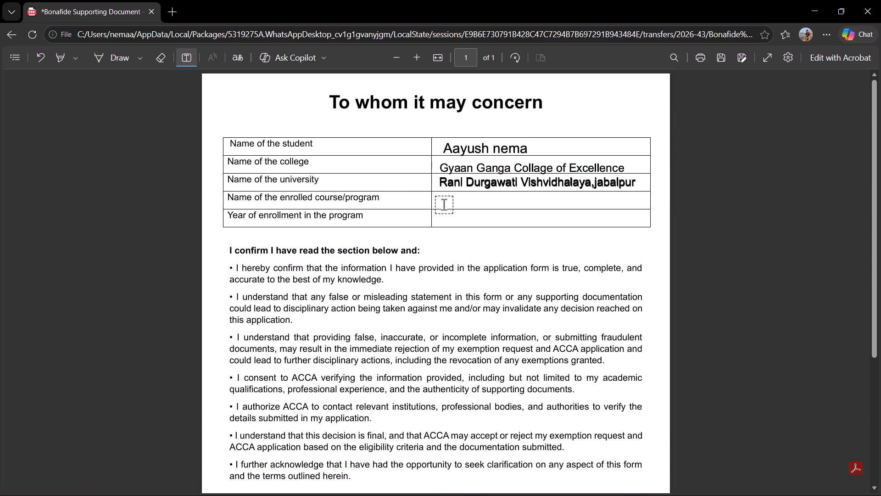
# Move the university name text box slightly left and down within its table cell.
pyautogui.click(462, 183)
pyautogui.moveTo(432, 182); pyautogui.dragTo(428, 185)
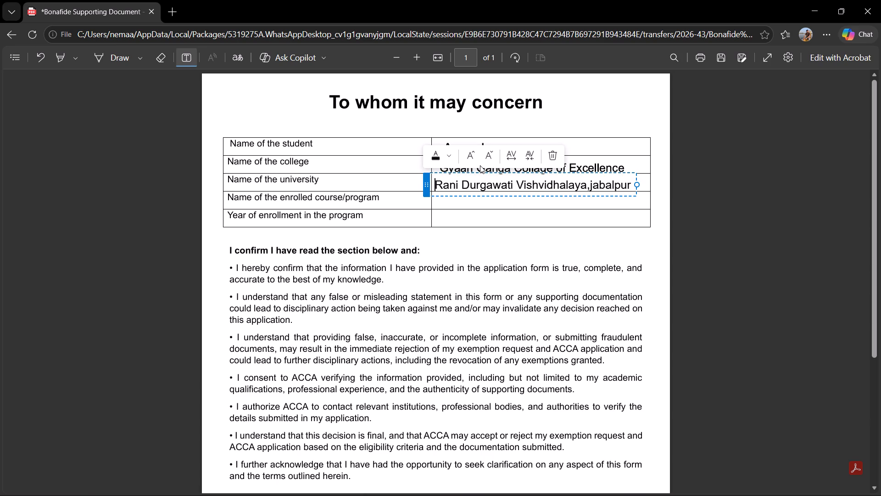
pyautogui.click(440, 202)
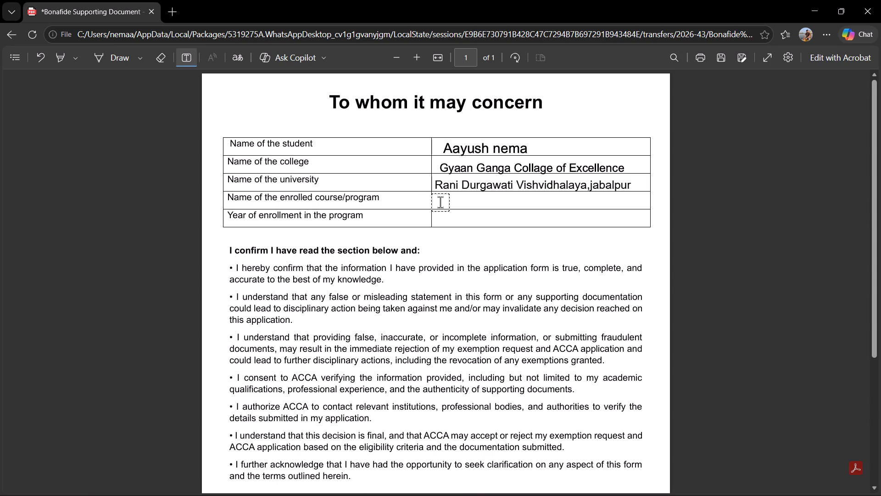
# Add a text box in the "Name of the enrolled course/program" row's blank cell reading "Bachelor of Commerce (CA)".
pyautogui.click(440, 203)
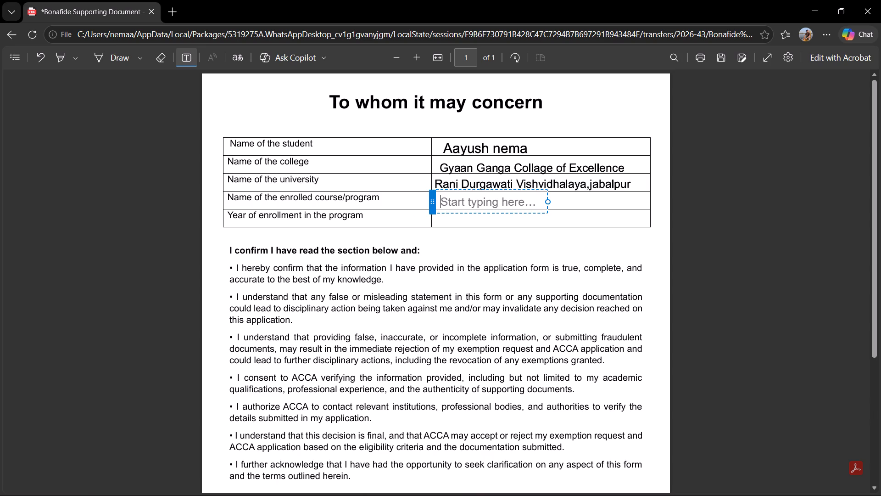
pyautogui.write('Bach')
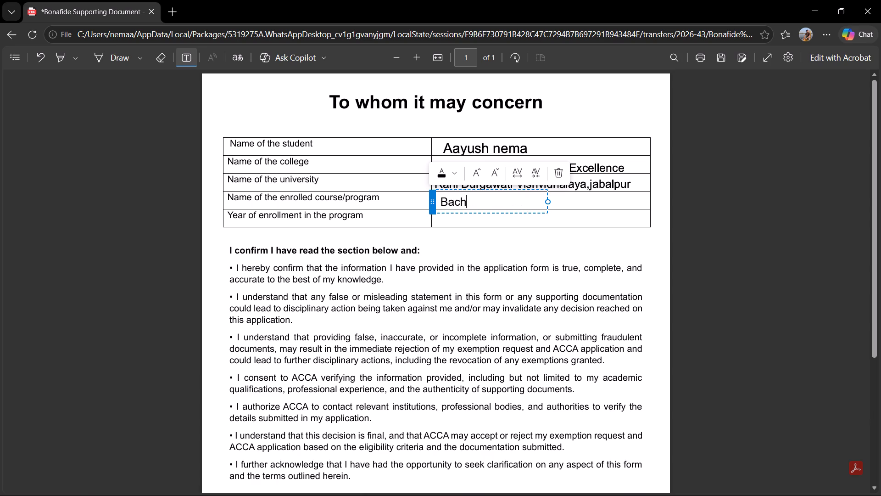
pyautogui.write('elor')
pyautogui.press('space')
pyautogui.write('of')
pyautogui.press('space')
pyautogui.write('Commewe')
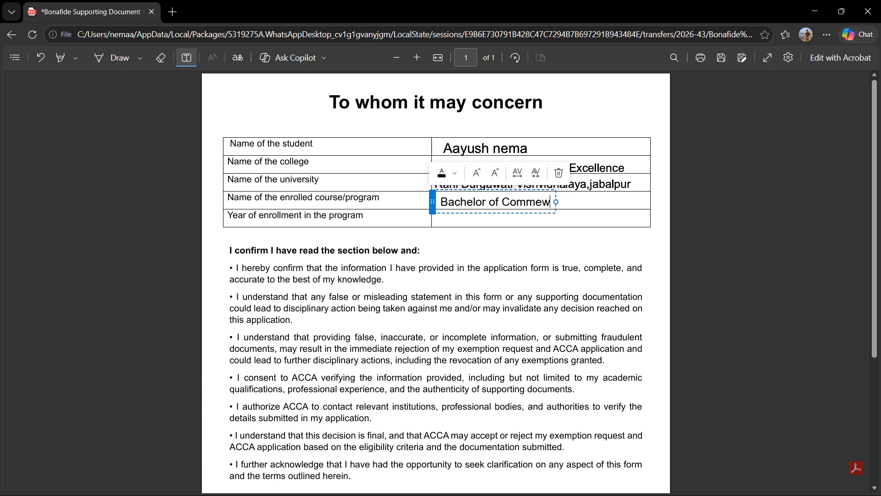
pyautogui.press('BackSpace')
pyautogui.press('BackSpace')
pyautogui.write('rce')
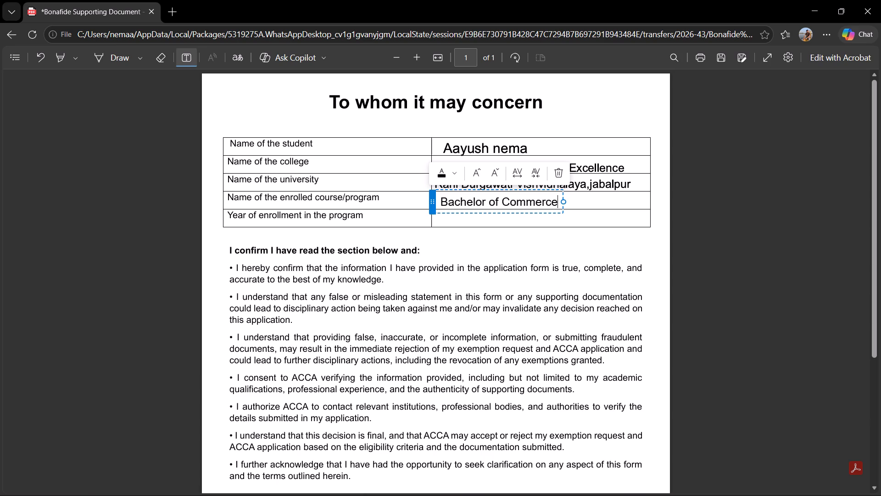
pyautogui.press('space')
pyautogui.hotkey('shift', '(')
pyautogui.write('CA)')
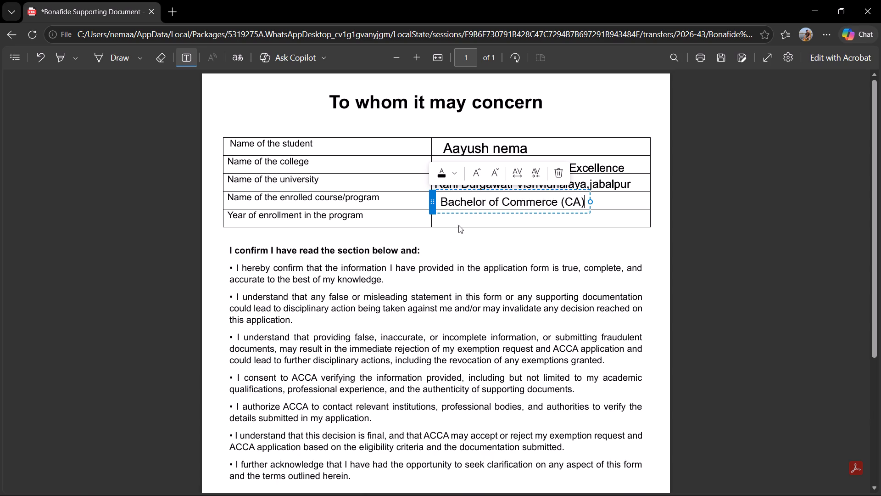
pyautogui.click(442, 222)
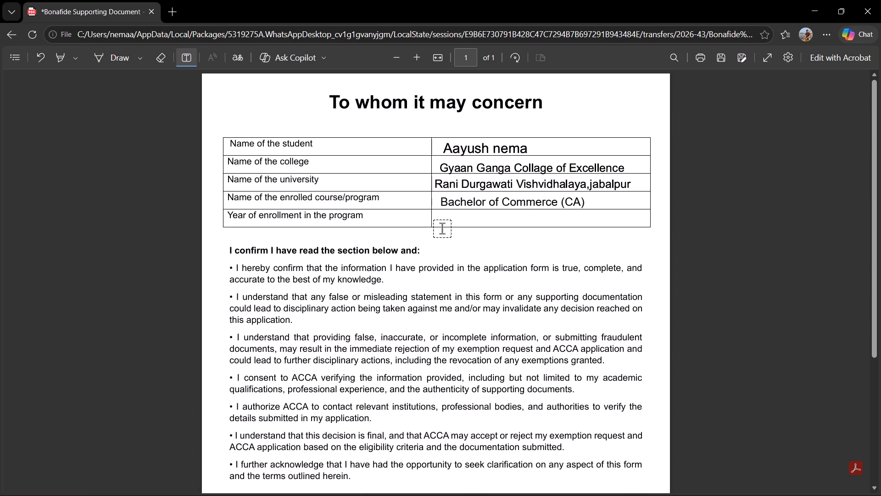
# Add a text box reading "2026" in the "Year of enrollment in the program" row's blank cell.
pyautogui.click(443, 221)
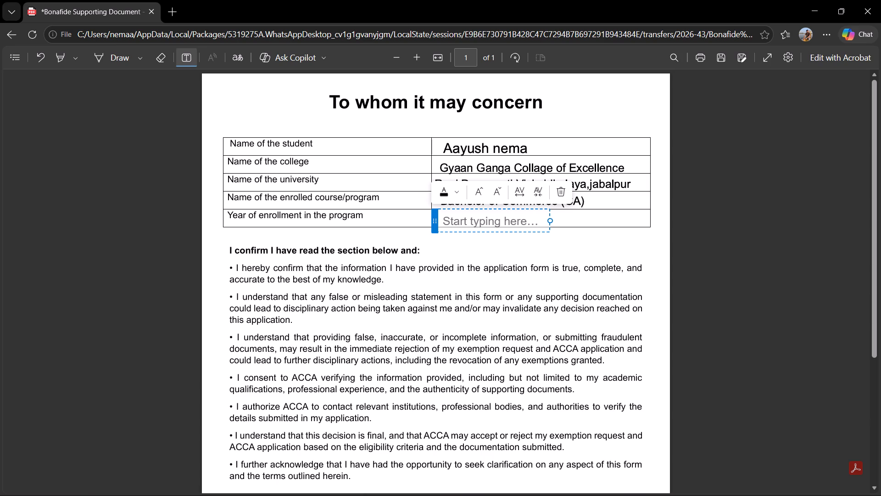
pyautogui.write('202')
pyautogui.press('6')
# Add a text box reading "21-10-1026" in the Date box below the declaration text.
pyautogui.scroll(-1, 467, 225)
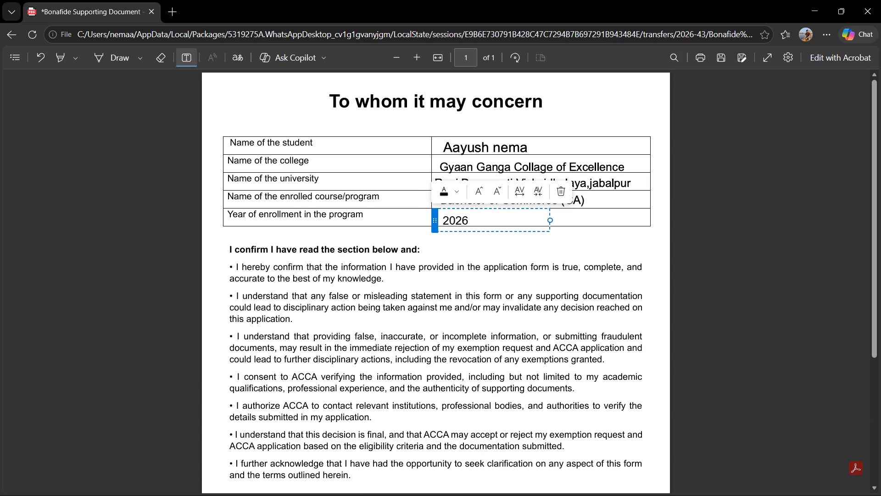
pyautogui.scroll(-7, 467, 225)
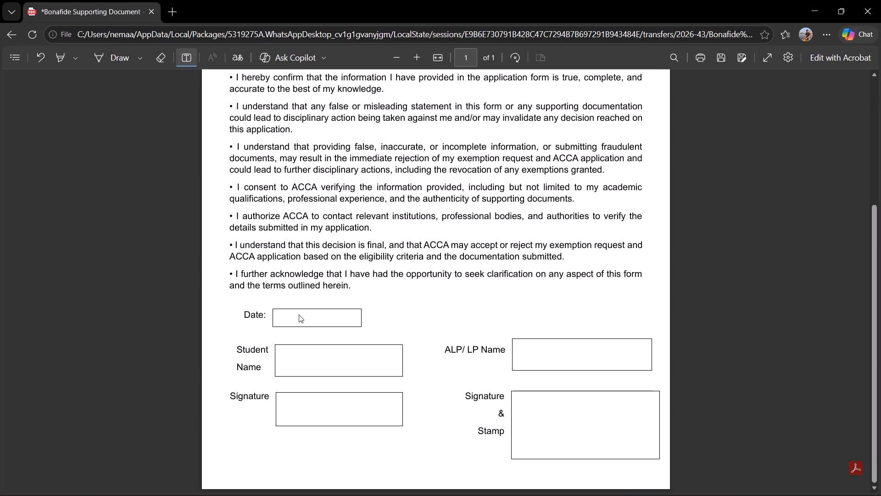
pyautogui.click(289, 316)
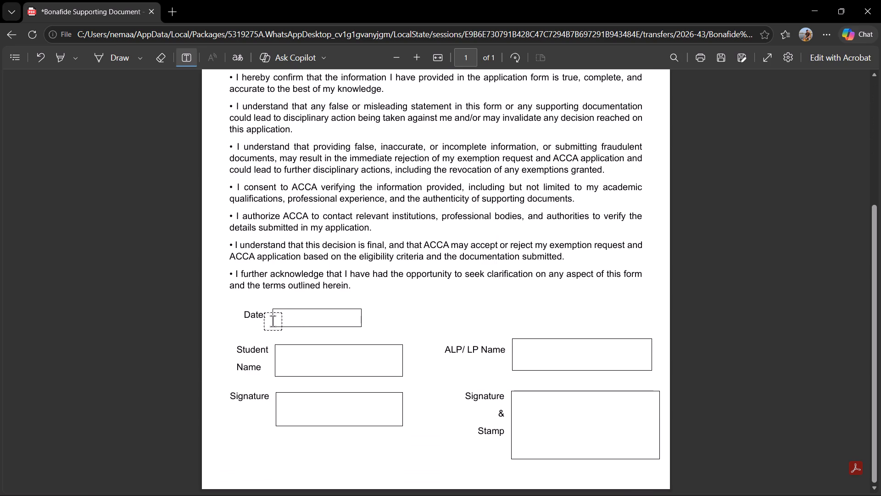
pyautogui.click(278, 321)
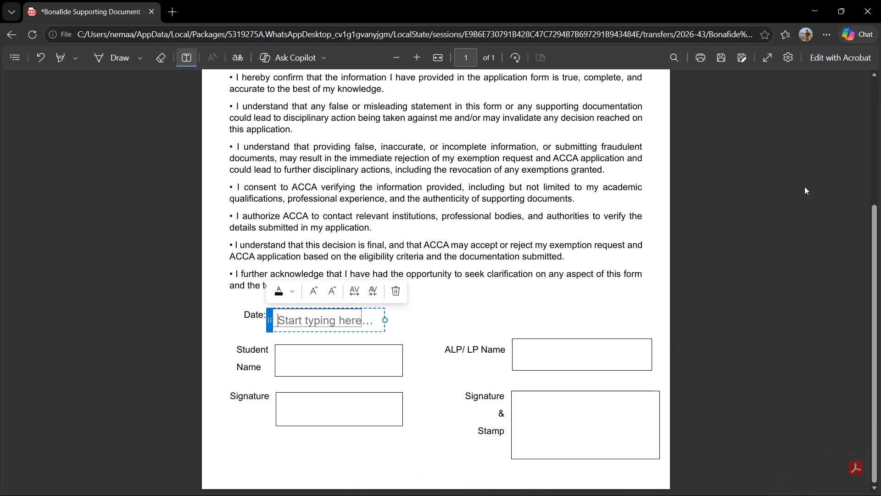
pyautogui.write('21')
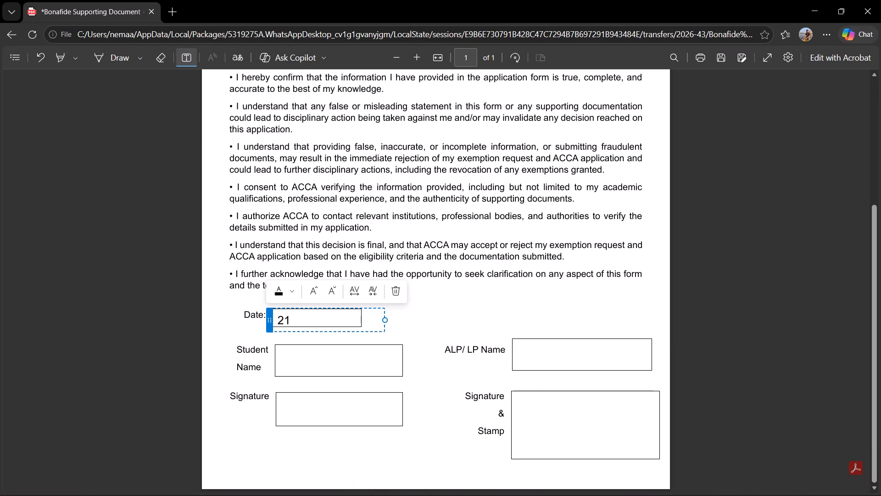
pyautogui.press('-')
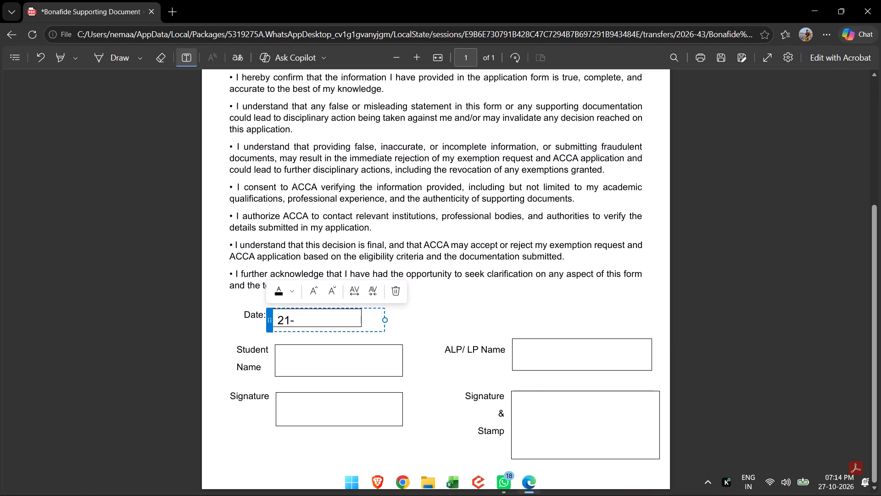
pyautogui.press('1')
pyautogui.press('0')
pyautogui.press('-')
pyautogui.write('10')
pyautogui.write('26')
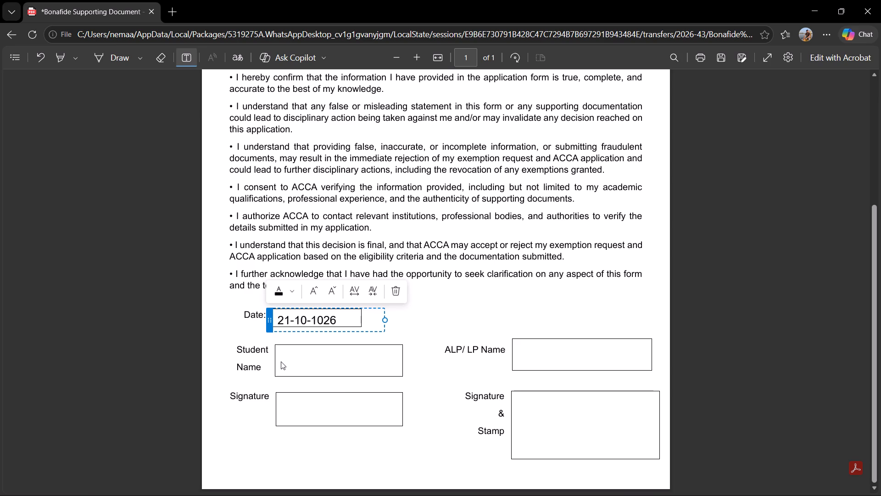
pyautogui.click(281, 361)
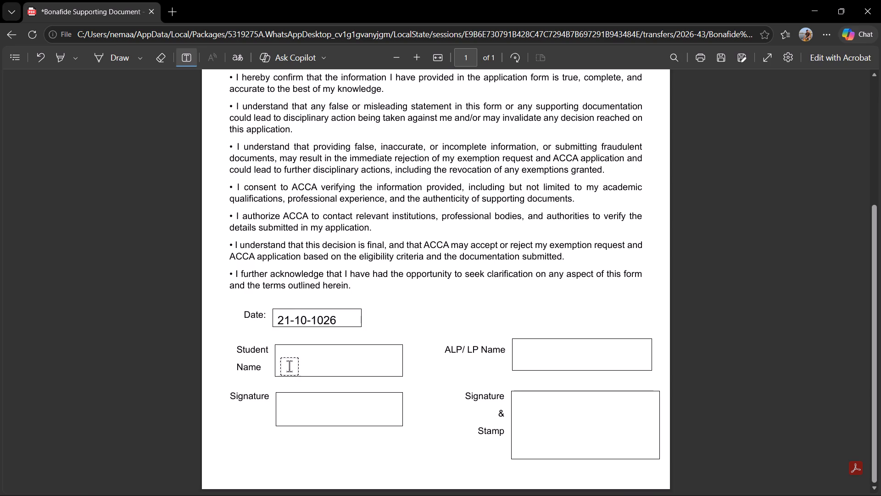
# Add a text box with the student's name in the Student Name box and increase its text size by one increment.
pyautogui.click(285, 359)
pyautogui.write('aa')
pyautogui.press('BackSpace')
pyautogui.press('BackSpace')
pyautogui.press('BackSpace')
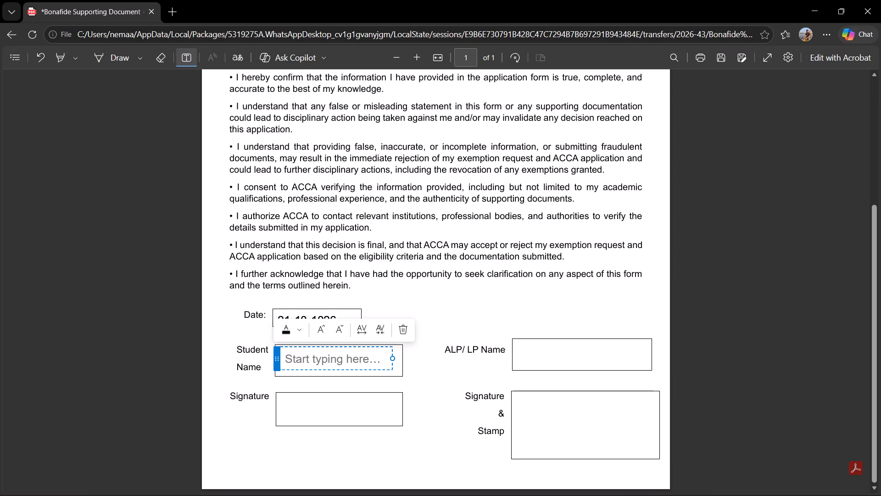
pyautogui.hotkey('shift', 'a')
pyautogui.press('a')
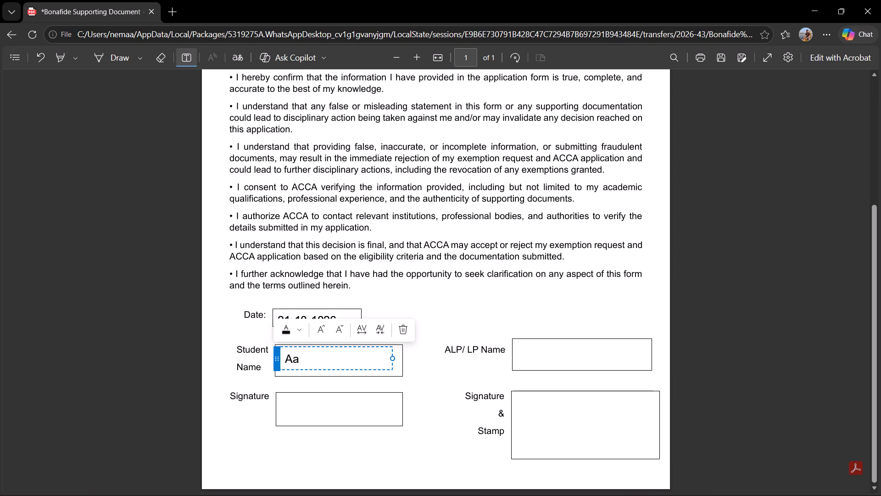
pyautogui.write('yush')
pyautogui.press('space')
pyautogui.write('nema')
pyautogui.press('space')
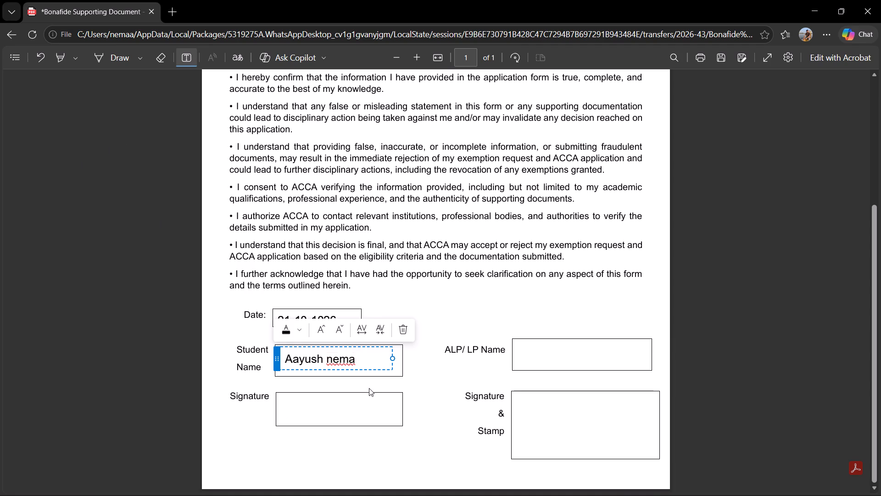
pyautogui.click(324, 332)
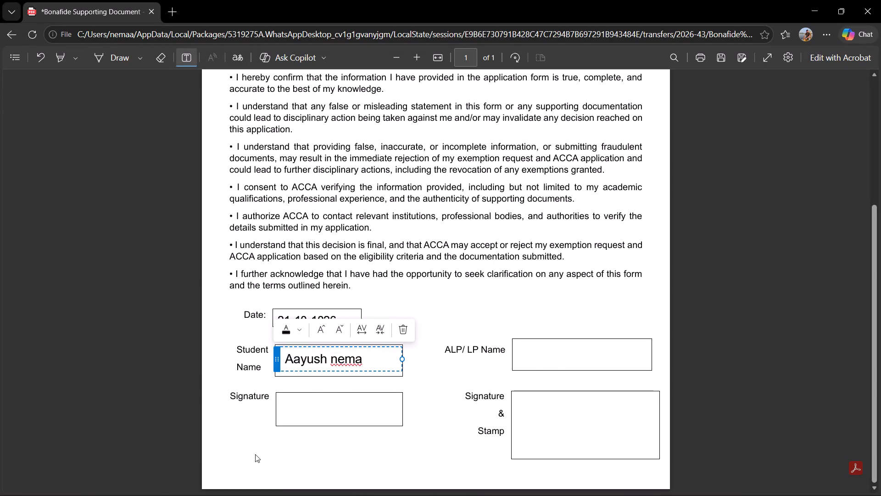
pyautogui.click(312, 405)
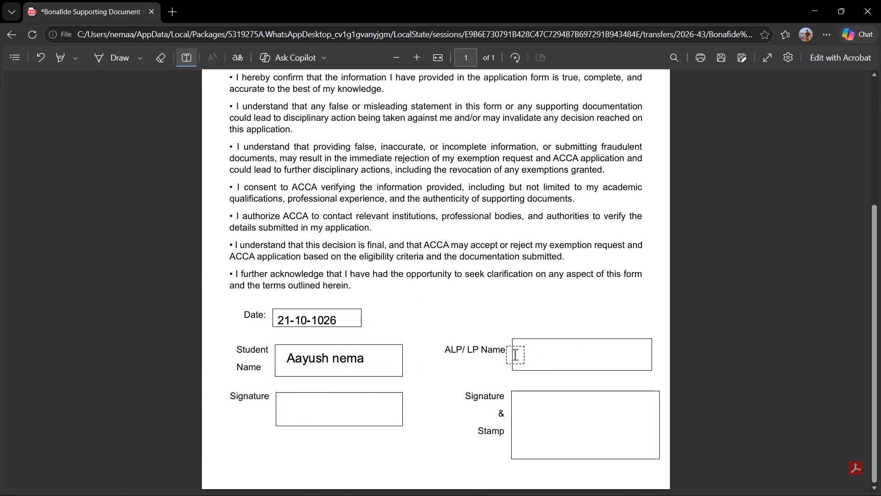
# Activate the Highlight tool for marking up the form.
pyautogui.scroll(4, 514, 309)
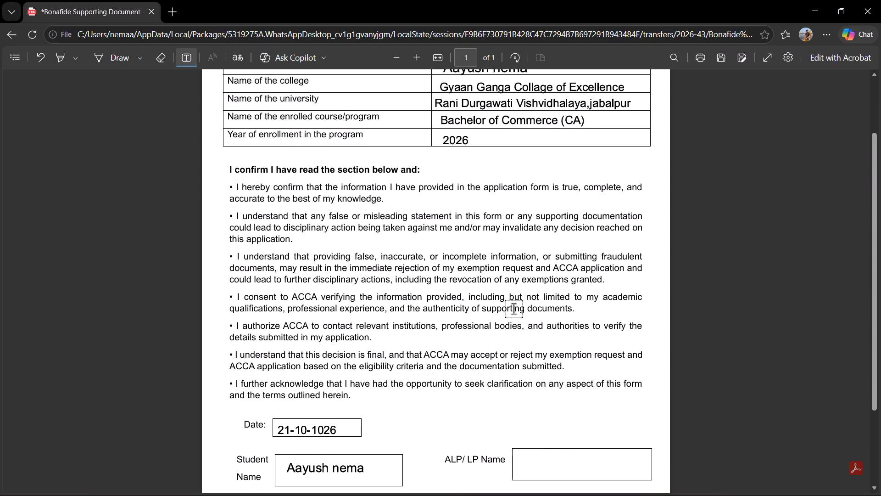
pyautogui.hscroll(1, 514, 309)
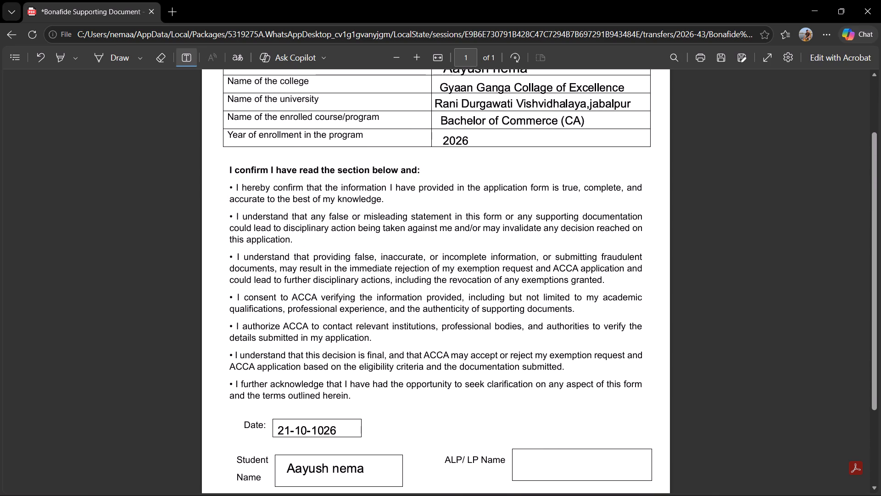
pyautogui.click(59, 59)
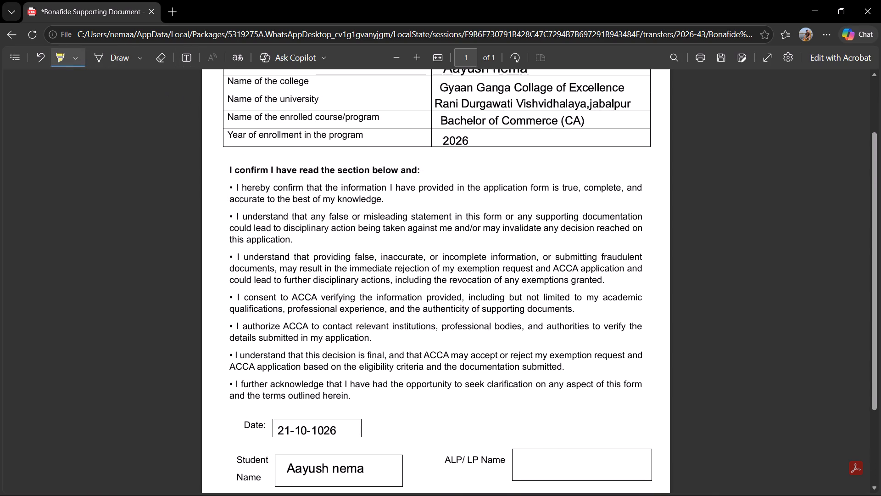
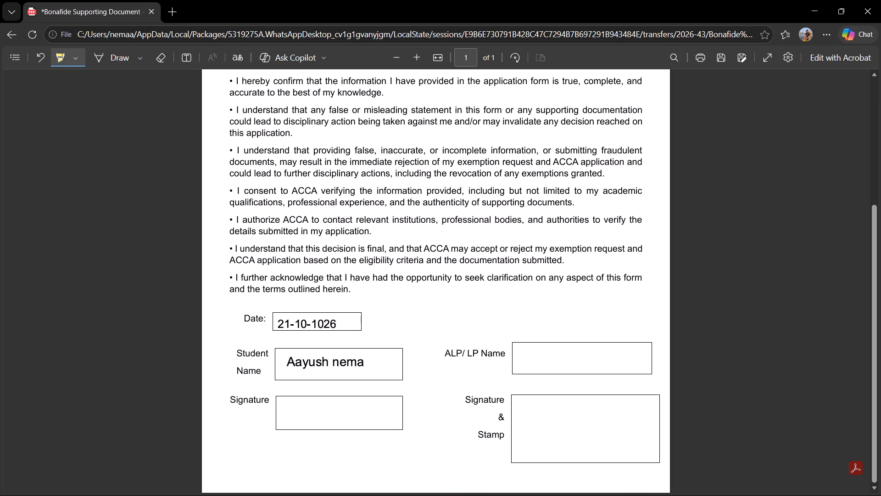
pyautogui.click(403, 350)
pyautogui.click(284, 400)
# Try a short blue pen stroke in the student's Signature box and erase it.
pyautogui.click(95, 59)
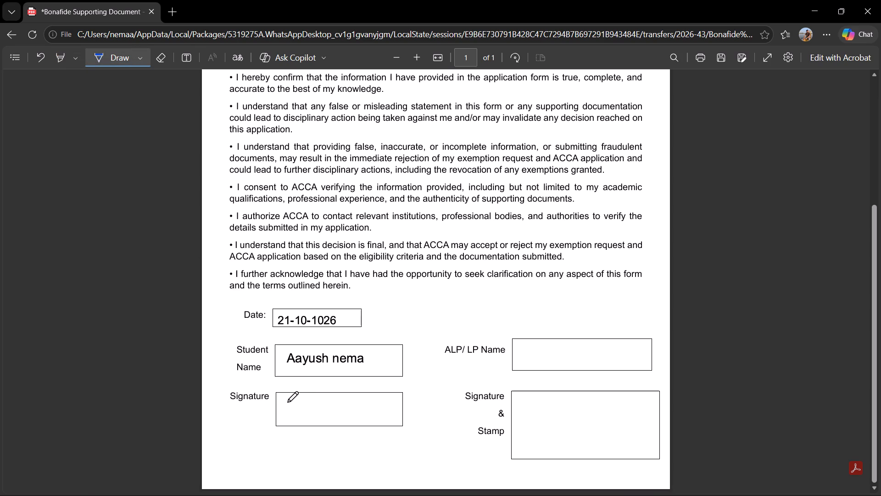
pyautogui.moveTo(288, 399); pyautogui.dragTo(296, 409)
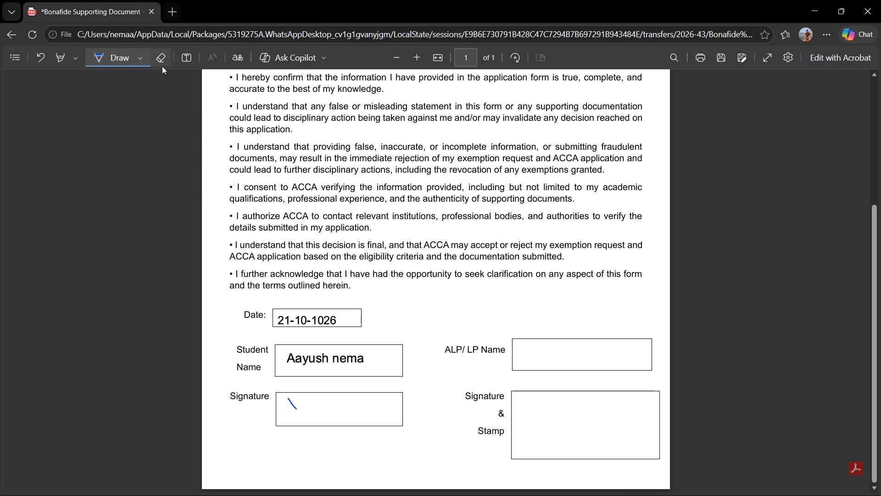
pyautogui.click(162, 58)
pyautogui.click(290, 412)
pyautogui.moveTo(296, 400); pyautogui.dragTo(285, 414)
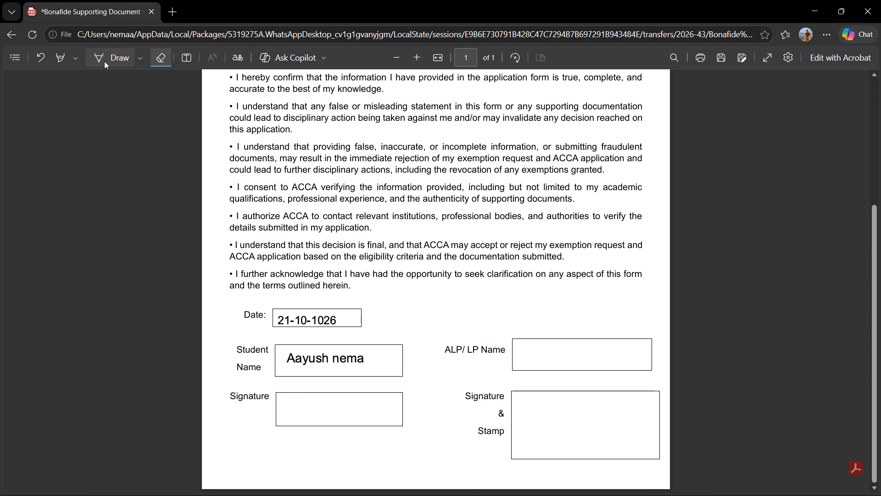
# Set the Draw pen colour to black and handwrite the student's signature in the Signature box below Student Name.
pyautogui.click(104, 61)
pyautogui.click(144, 55)
pyautogui.click(155, 105)
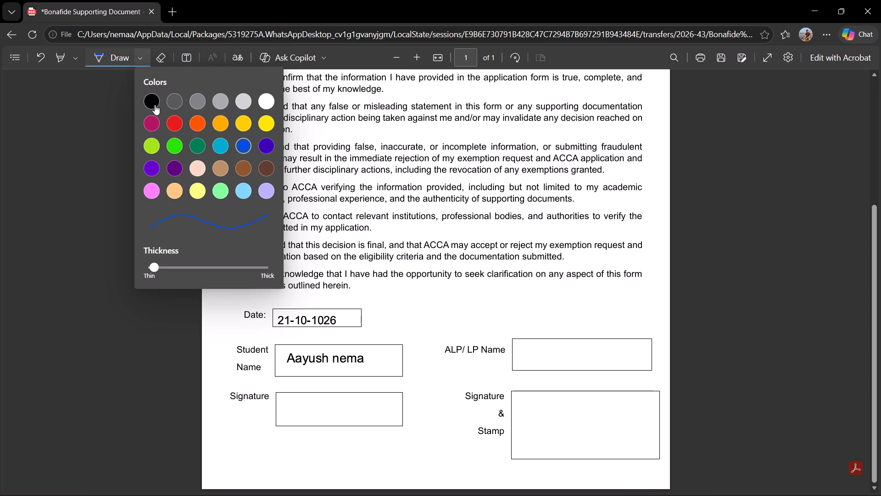
pyautogui.moveTo(287, 402); pyautogui.dragTo(290, 413)
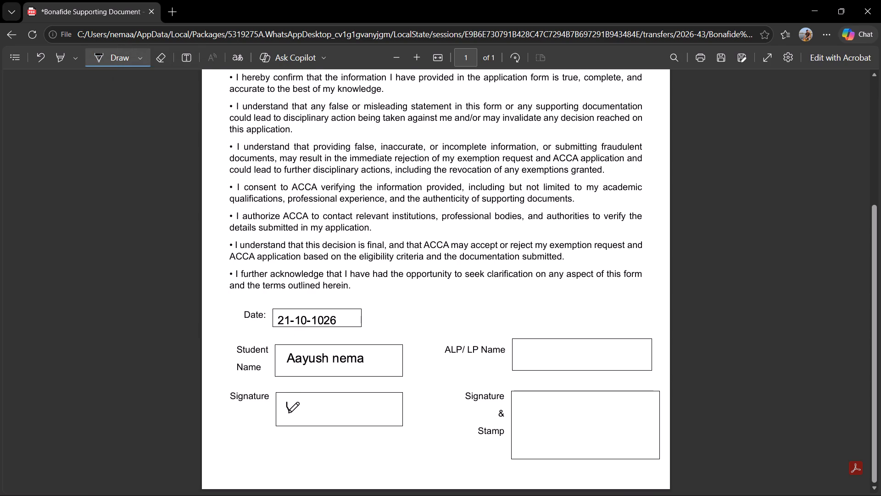
pyautogui.moveTo(298, 402); pyautogui.dragTo(312, 417)
pyautogui.moveTo(312, 417); pyautogui.dragTo(313, 417)
pyautogui.moveTo(312, 404); pyautogui.dragTo(315, 433)
pyautogui.moveTo(323, 404); pyautogui.dragTo(327, 398)
pyautogui.moveTo(327, 398); pyautogui.dragTo(390, 390)
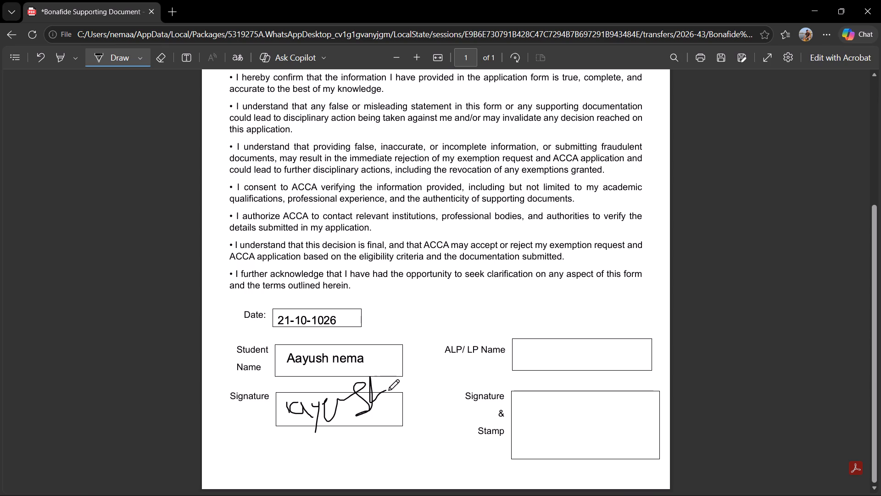
pyautogui.moveTo(390, 390); pyautogui.dragTo(398, 398)
pyautogui.moveTo(50, 294); pyautogui.dragTo(72, 305)
# Handwrite two more overlapping black signatures in the blank area beside the Date box, above the ALP/ LP Name label.
pyautogui.moveTo(442, 299); pyautogui.dragTo(451, 309)
pyautogui.moveTo(457, 295); pyautogui.dragTo(473, 298)
pyautogui.moveTo(473, 298); pyautogui.dragTo(520, 326)
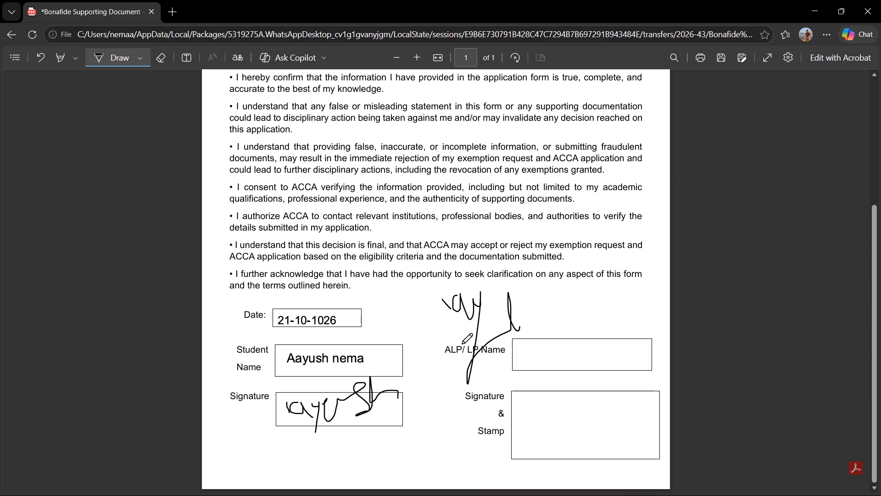
pyautogui.moveTo(383, 310); pyautogui.dragTo(400, 330)
pyautogui.moveTo(406, 319); pyautogui.dragTo(417, 336)
pyautogui.moveTo(417, 336); pyautogui.dragTo(449, 321)
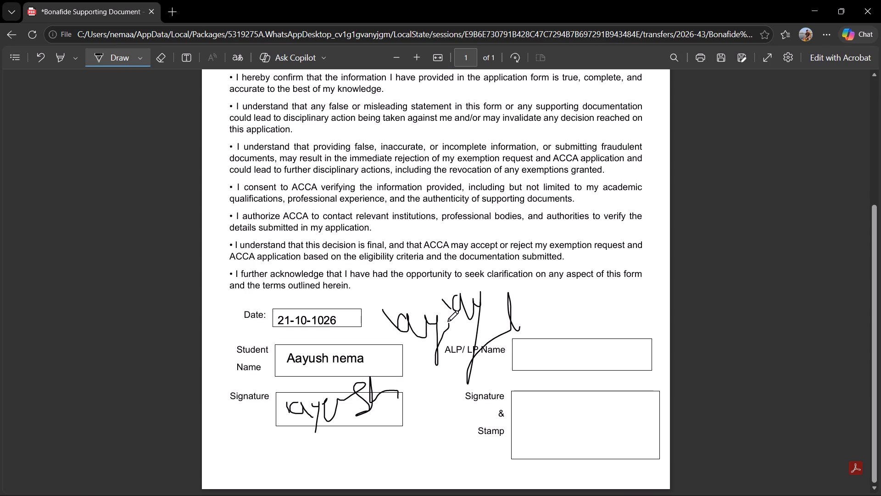
pyautogui.moveTo(449, 321); pyautogui.dragTo(484, 300)
pyautogui.moveTo(484, 300); pyautogui.dragTo(516, 333)
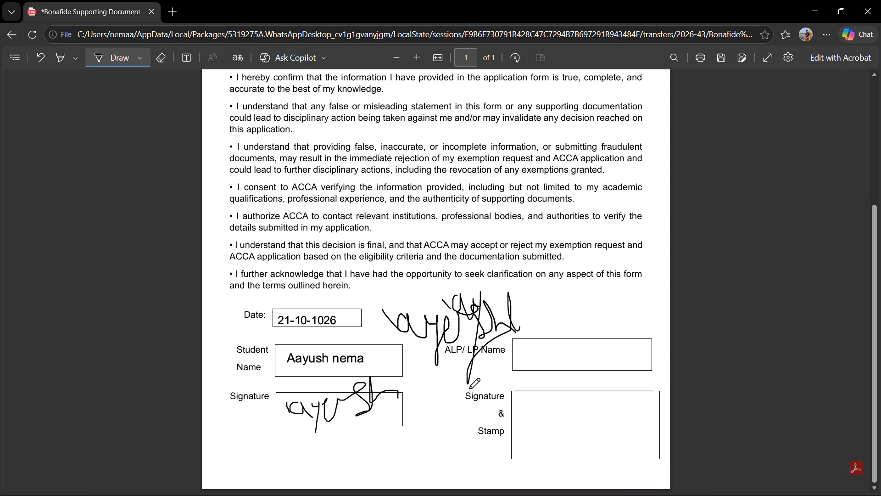
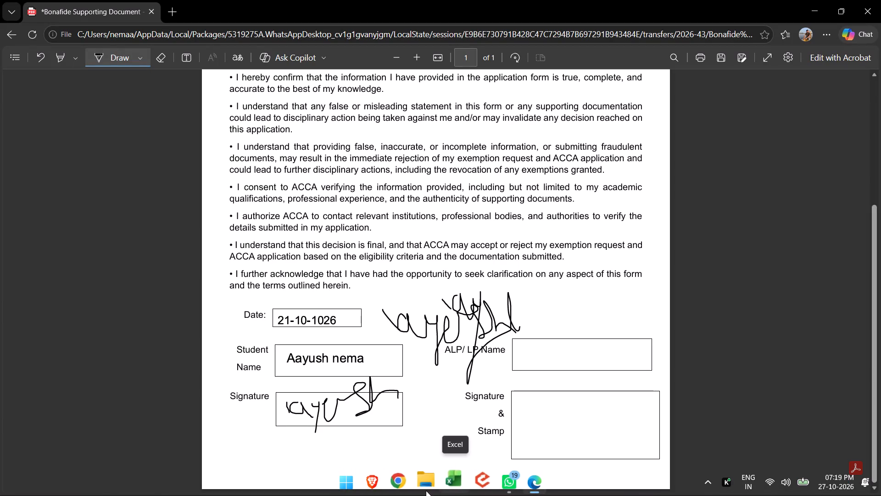
pyautogui.click(152, 58)
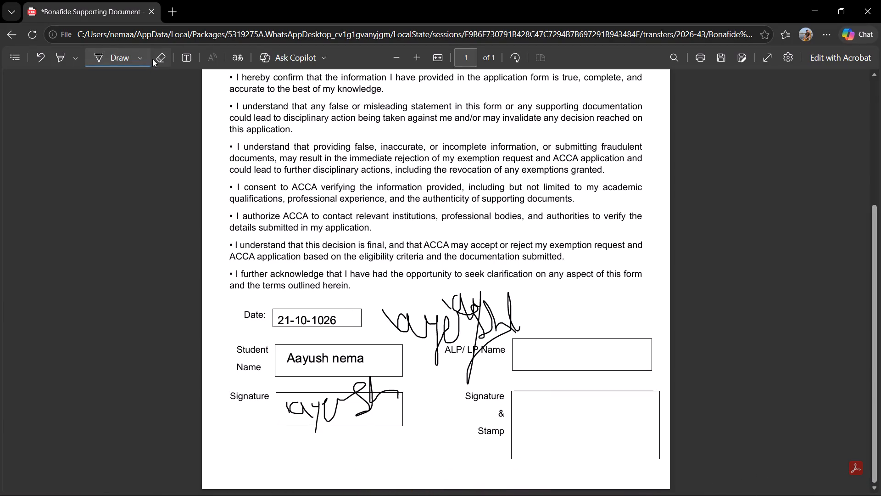
pyautogui.moveTo(401, 334); pyautogui.dragTo(387, 312)
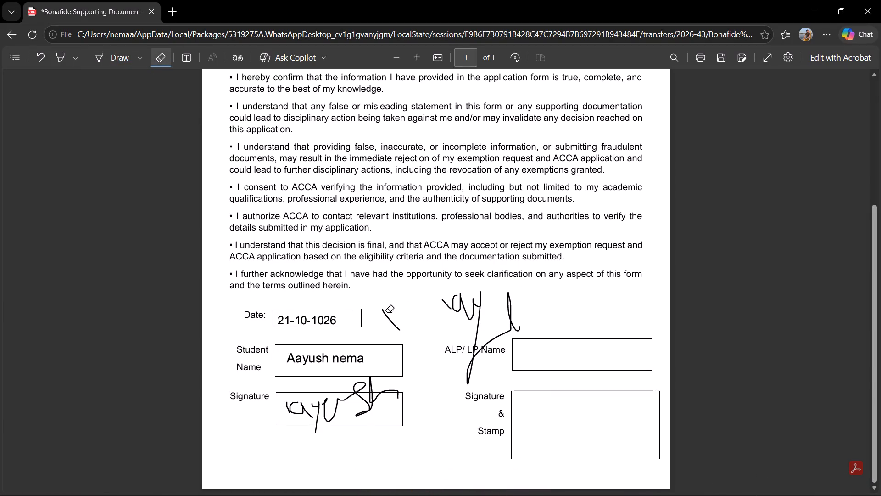
pyautogui.moveTo(387, 312); pyautogui.dragTo(418, 415)
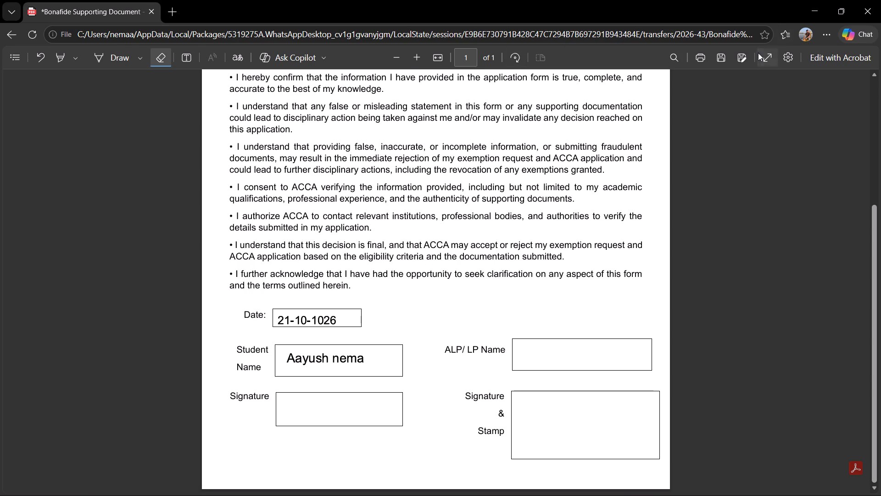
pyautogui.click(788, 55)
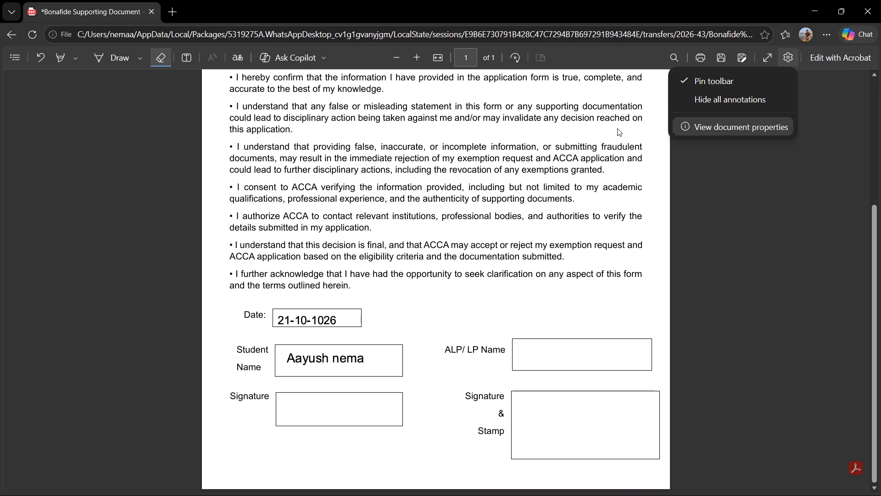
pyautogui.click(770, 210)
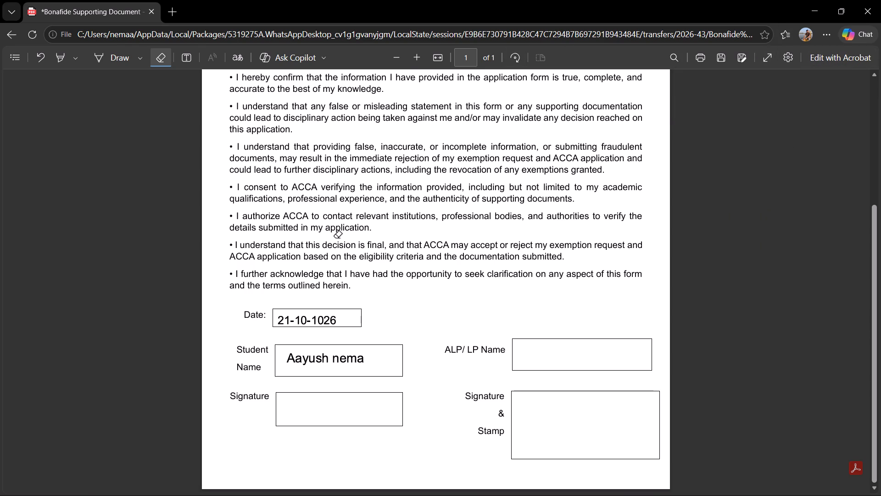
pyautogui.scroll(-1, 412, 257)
pyautogui.click(184, 59)
pyautogui.click(517, 352)
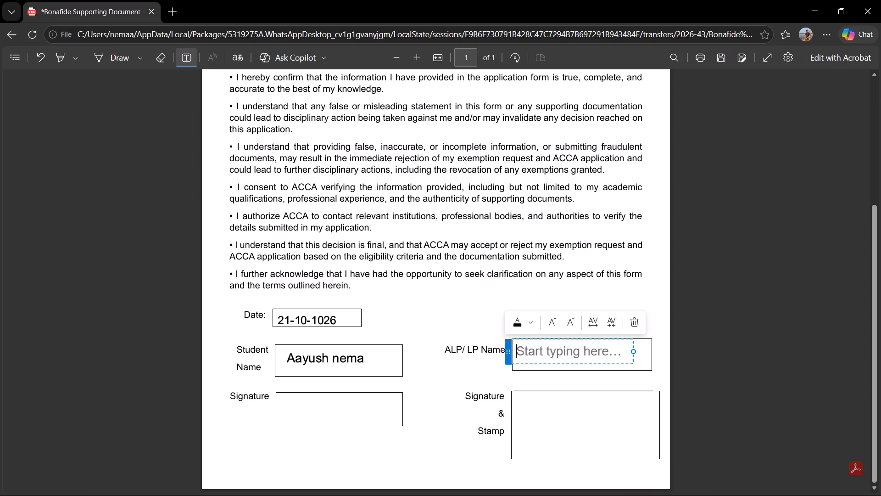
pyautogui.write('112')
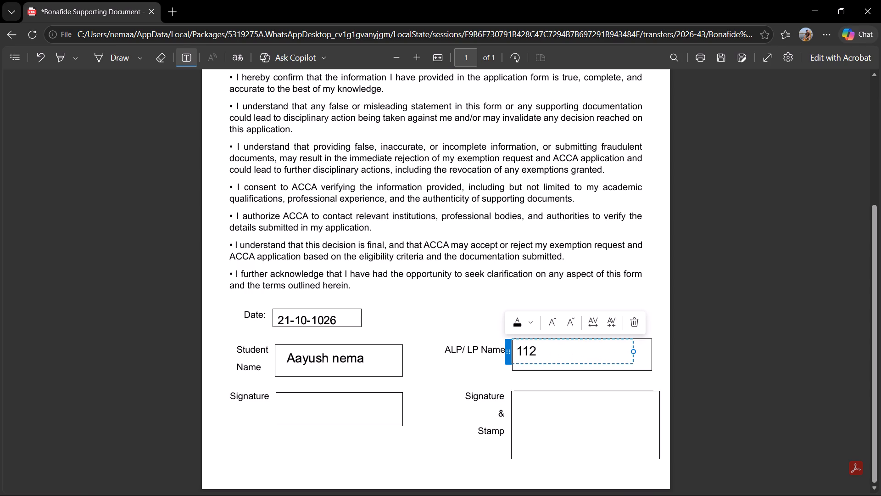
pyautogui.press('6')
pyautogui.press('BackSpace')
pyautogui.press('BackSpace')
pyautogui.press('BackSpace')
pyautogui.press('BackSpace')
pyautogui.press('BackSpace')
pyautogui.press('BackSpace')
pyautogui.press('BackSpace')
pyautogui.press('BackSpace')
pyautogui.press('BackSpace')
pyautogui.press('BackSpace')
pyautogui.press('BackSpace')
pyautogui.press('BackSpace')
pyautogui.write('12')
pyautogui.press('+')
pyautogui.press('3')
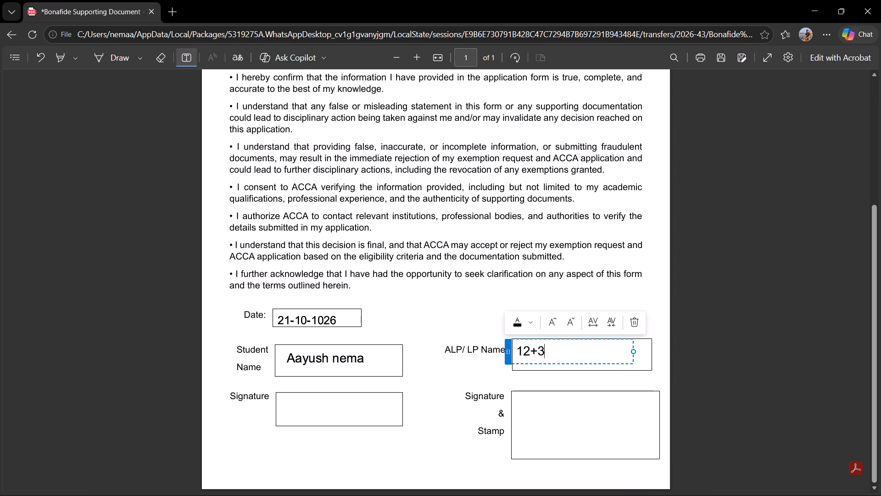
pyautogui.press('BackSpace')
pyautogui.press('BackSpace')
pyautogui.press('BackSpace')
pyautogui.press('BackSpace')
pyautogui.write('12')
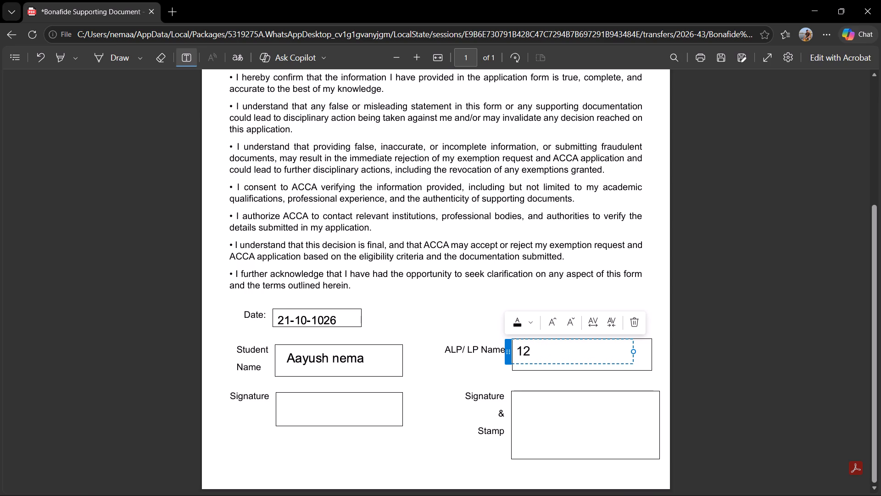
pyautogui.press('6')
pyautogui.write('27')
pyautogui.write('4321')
pyautogui.click(294, 408)
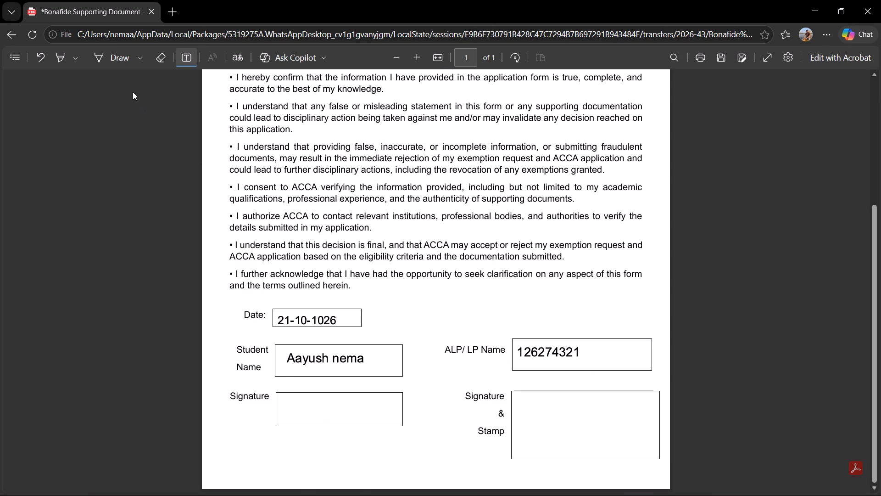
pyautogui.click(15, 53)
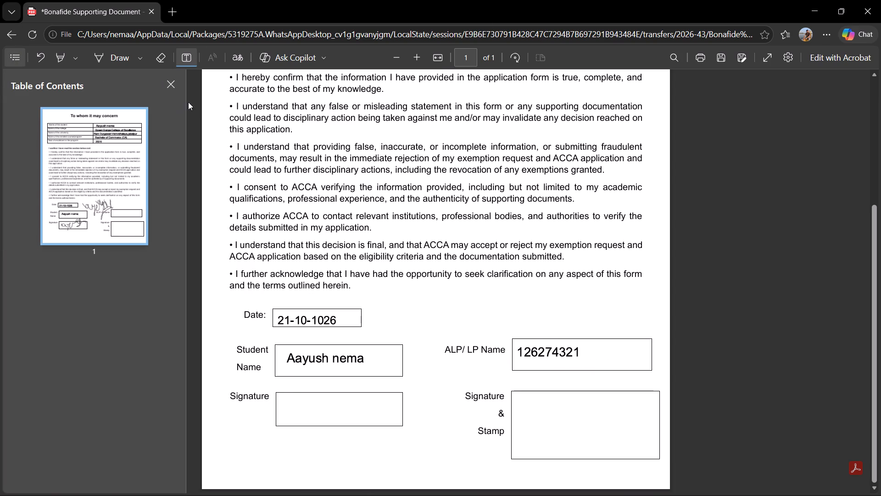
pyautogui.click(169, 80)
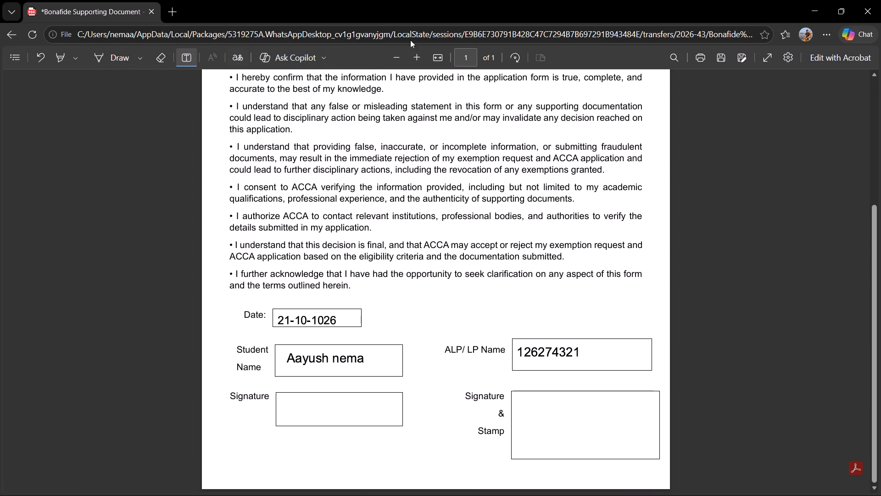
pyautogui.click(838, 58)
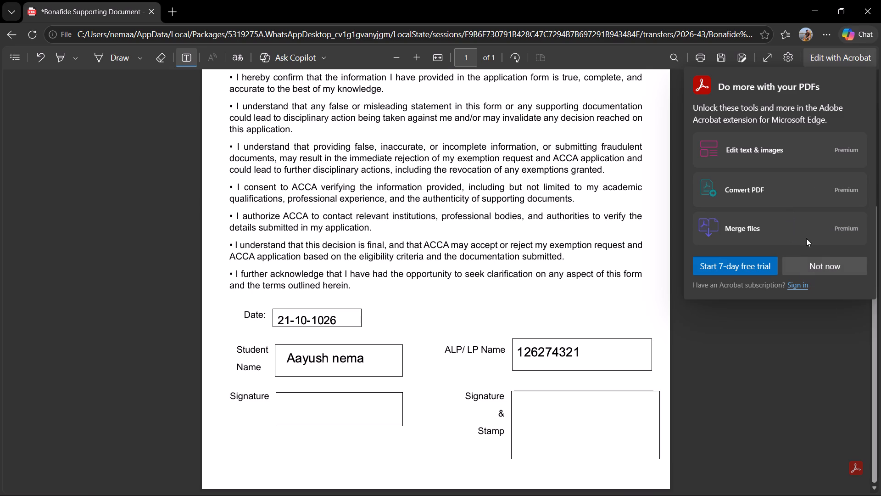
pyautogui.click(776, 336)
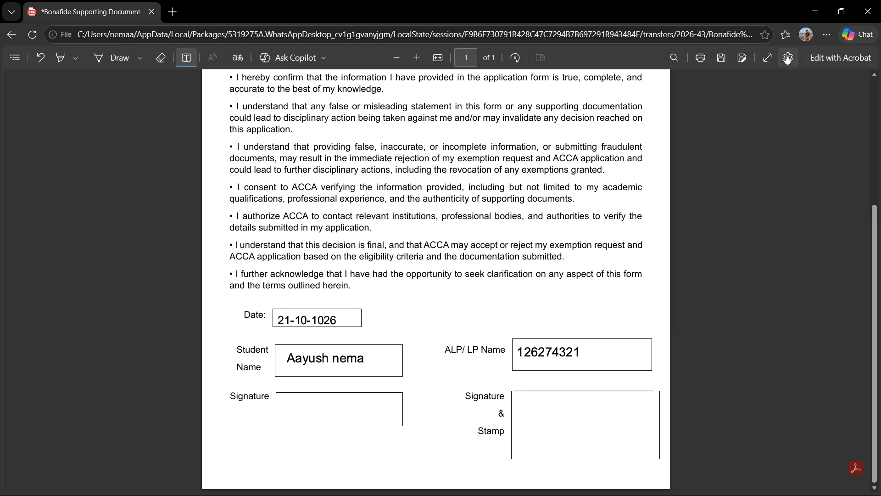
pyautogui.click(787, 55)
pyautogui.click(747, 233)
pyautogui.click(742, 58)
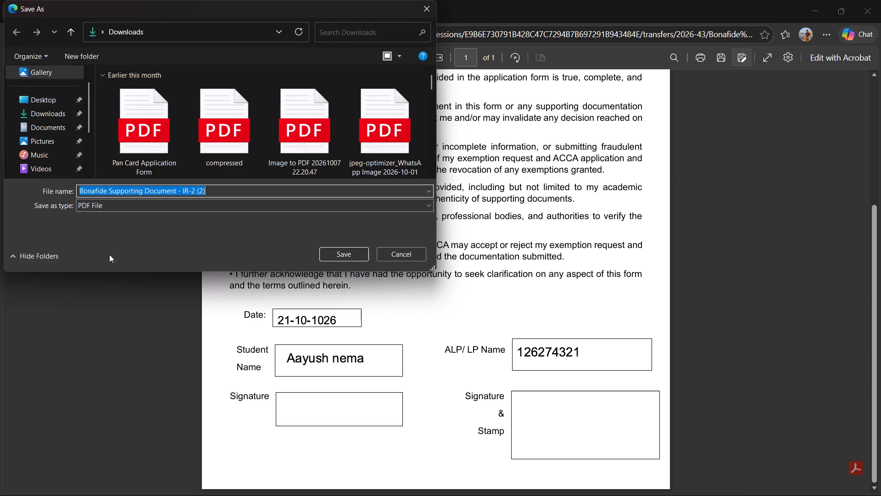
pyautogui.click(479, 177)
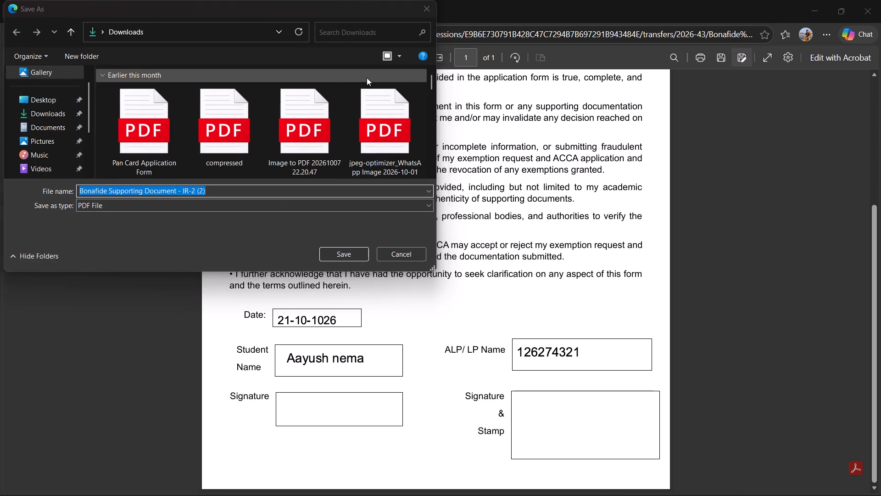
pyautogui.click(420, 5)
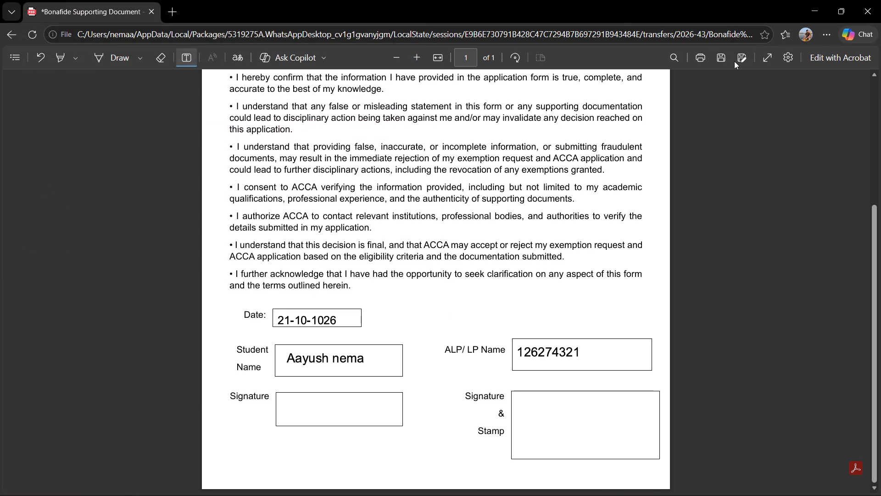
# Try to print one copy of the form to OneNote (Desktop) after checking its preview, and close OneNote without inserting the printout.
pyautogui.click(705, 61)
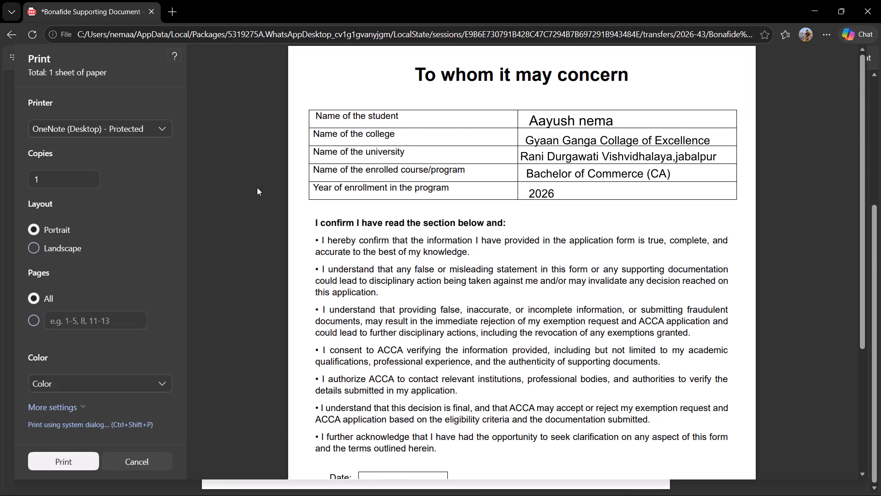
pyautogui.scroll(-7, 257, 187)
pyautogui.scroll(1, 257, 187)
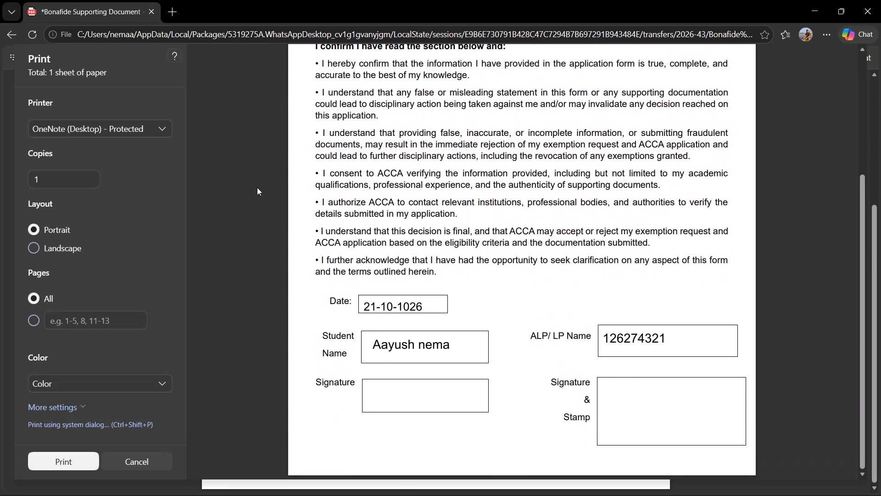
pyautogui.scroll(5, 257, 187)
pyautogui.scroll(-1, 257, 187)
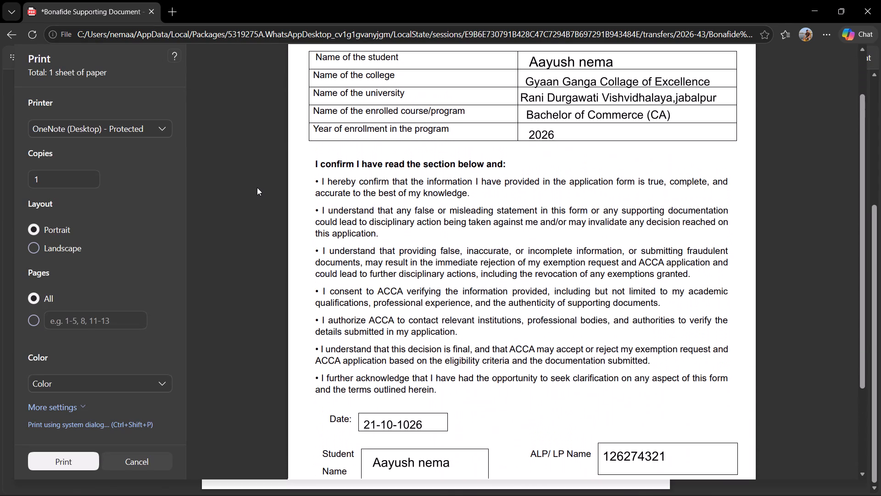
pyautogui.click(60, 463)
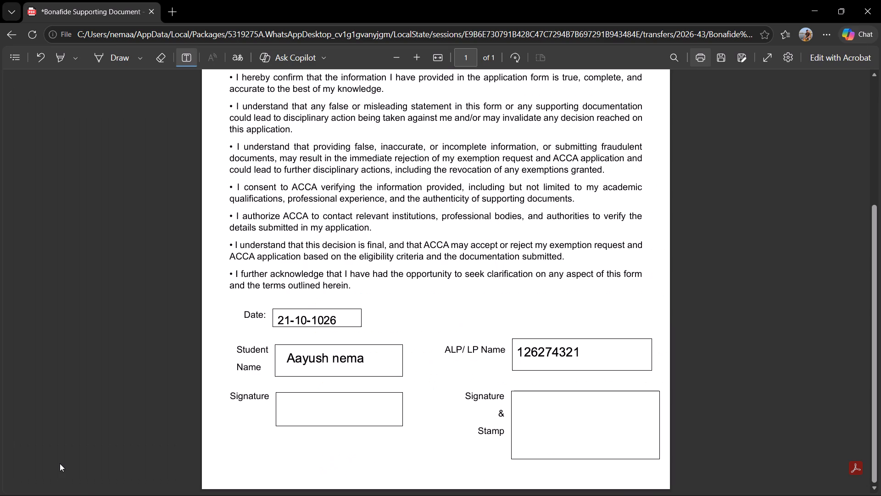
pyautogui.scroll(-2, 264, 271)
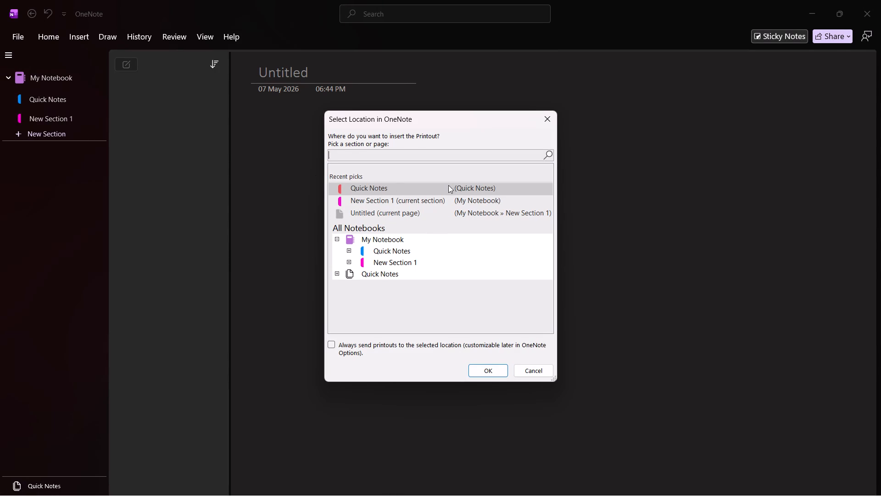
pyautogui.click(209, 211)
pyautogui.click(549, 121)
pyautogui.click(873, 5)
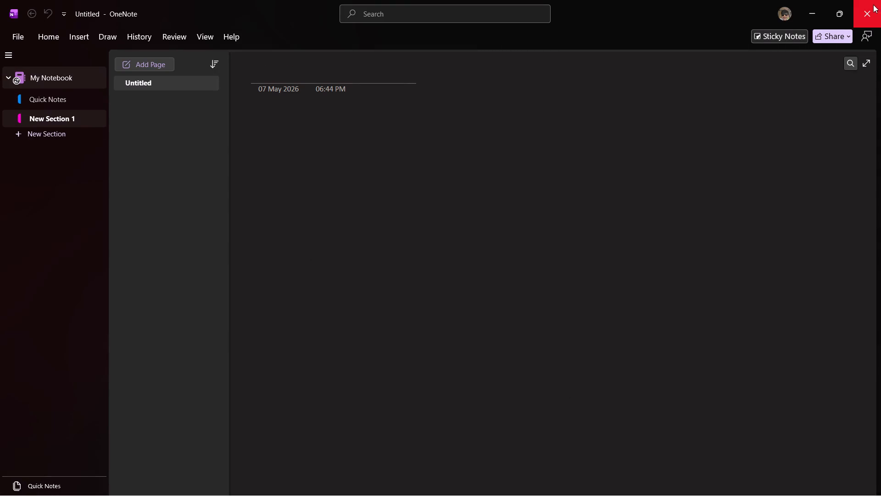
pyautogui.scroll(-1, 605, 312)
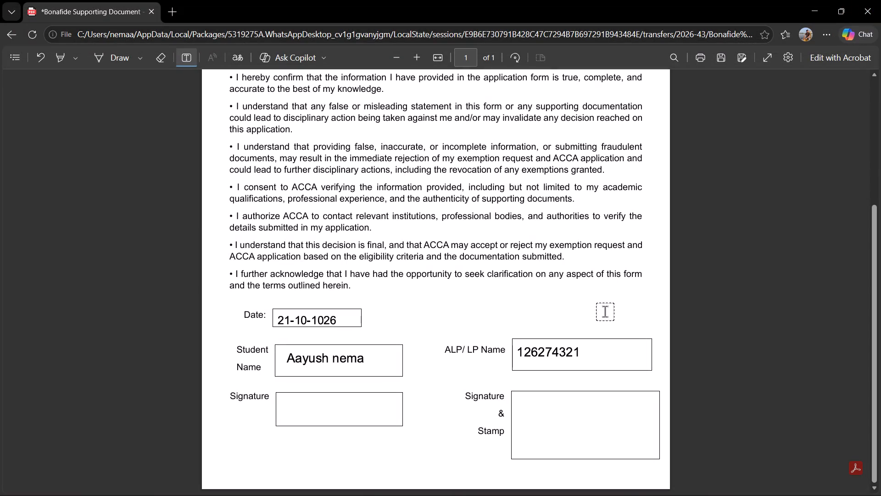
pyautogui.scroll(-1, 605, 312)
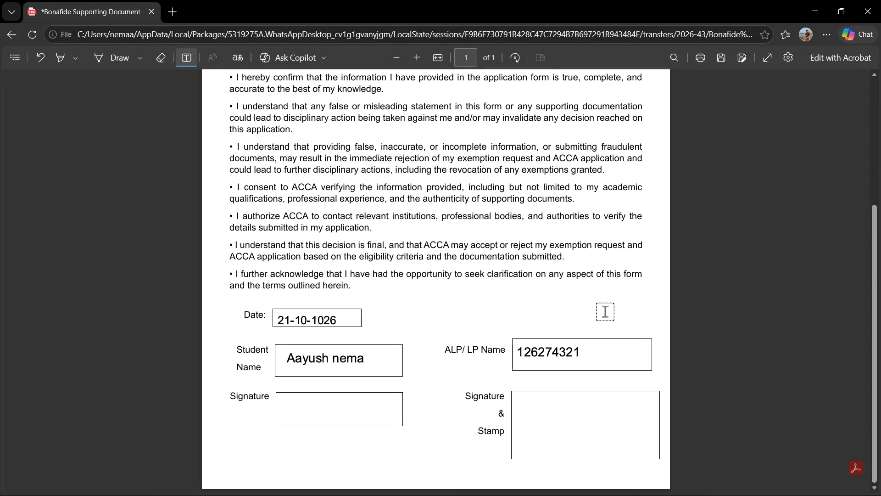
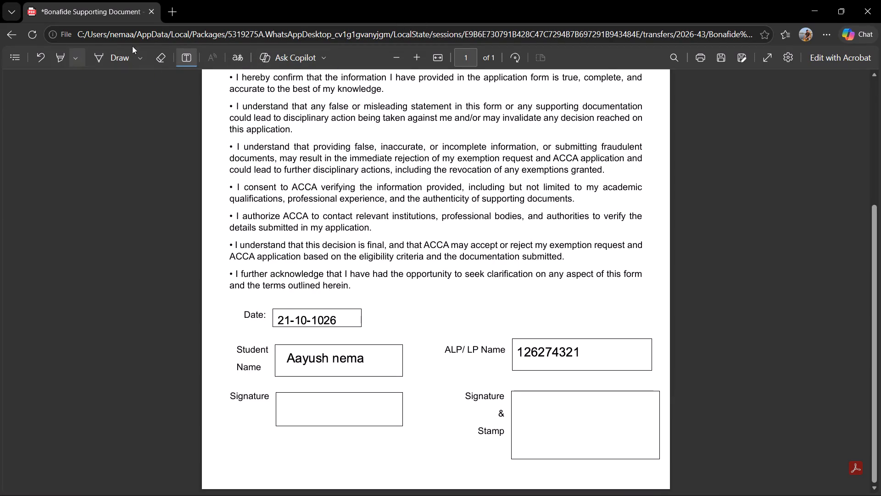
# Save the form, and save a PDF copy in Downloads under the name Bonafide Supporting Document - IR-2 (2).
pyautogui.click(725, 56)
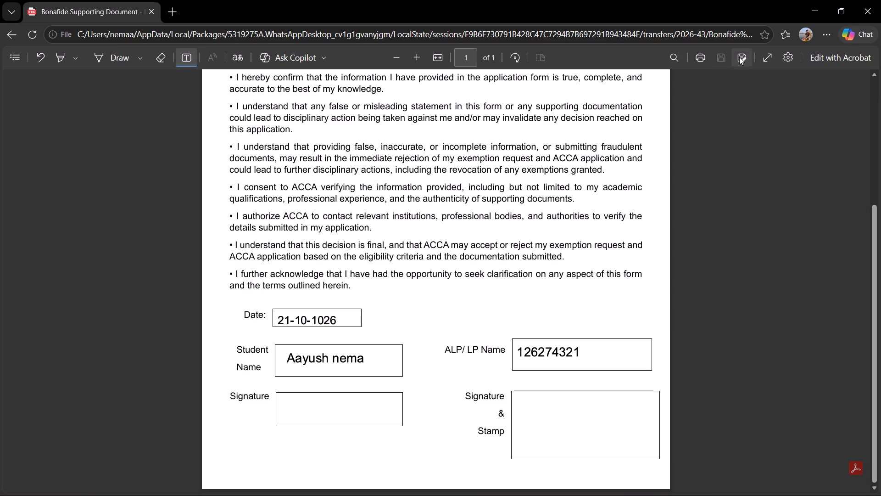
pyautogui.click(745, 53)
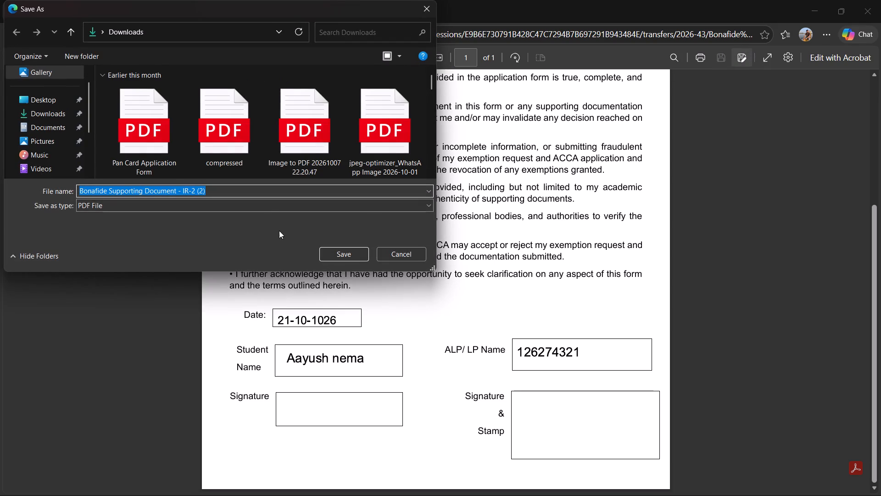
pyautogui.click(262, 193)
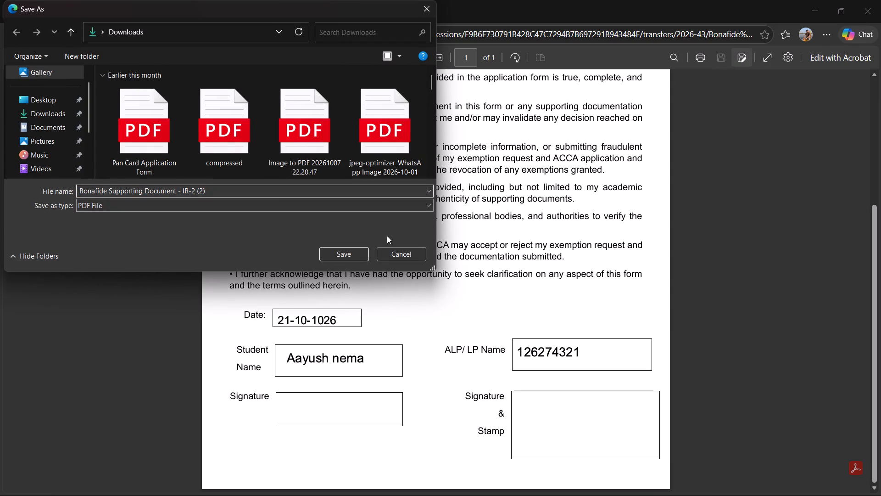
pyautogui.click(348, 250)
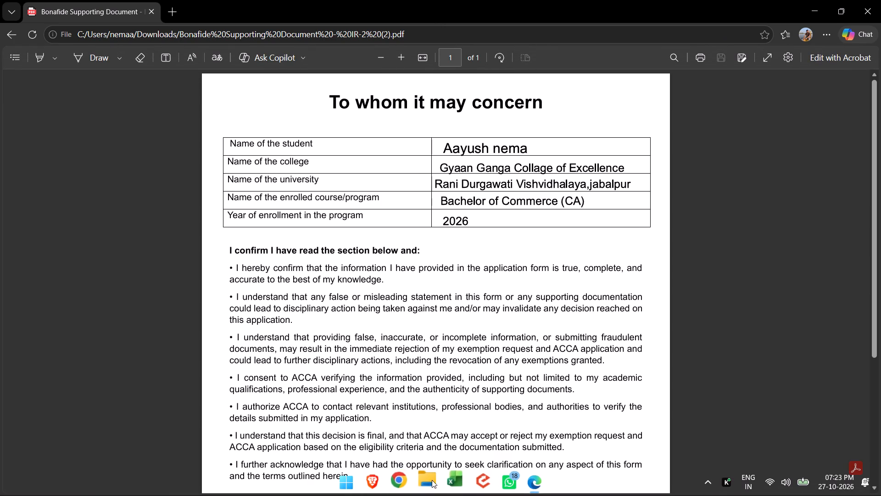
# Switch to File Explorer and search This PC for bonafide.
pyautogui.click(432, 480)
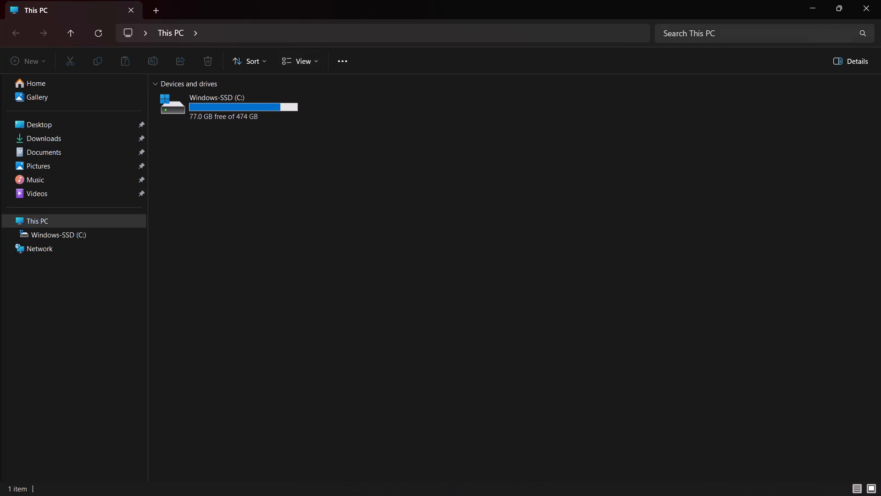
pyautogui.click(703, 34)
pyautogui.write('bo')
pyautogui.write('nafi')
pyautogui.write('de')
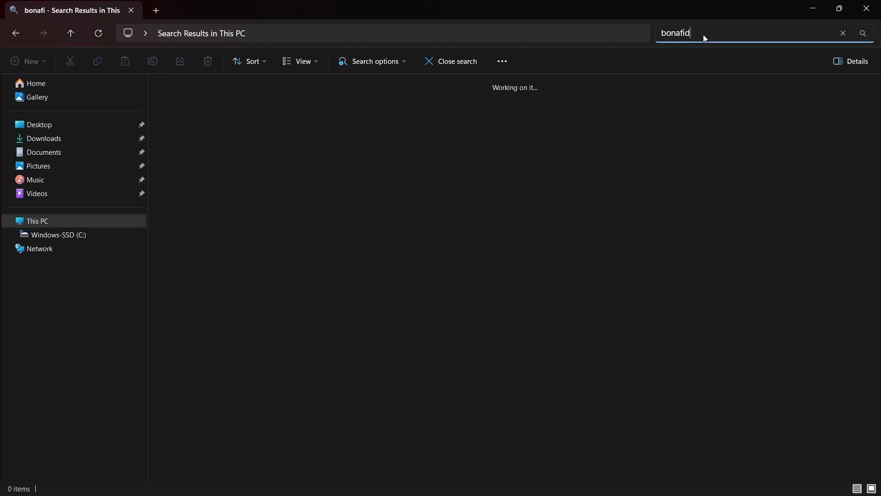
pyautogui.press('Return')
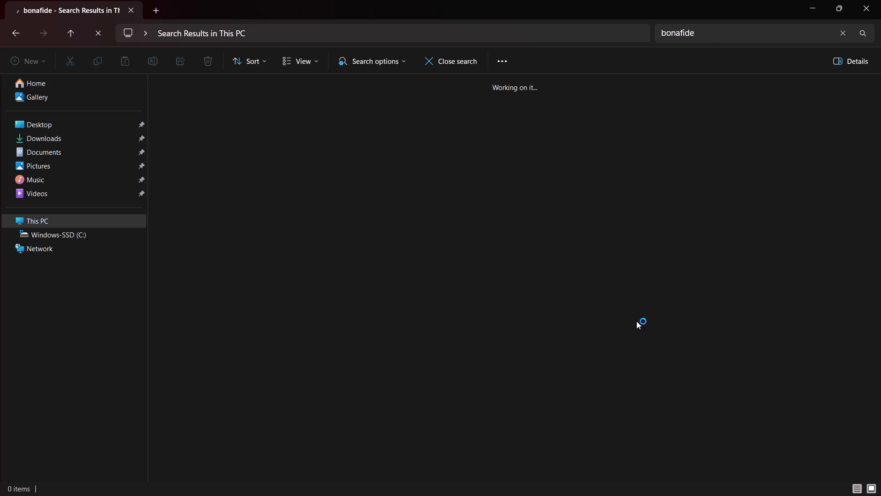
pyautogui.doubleClick(549, 117)
# Open the Windows-SSD (C:) drive and search it for bona.
pyautogui.click(70, 147)
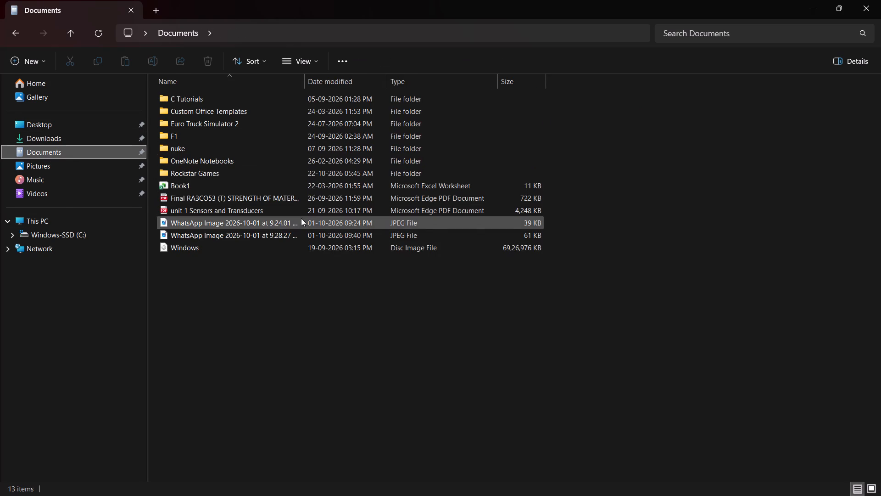
pyautogui.click(56, 220)
pyautogui.click(252, 110)
pyautogui.doubleClick(265, 124)
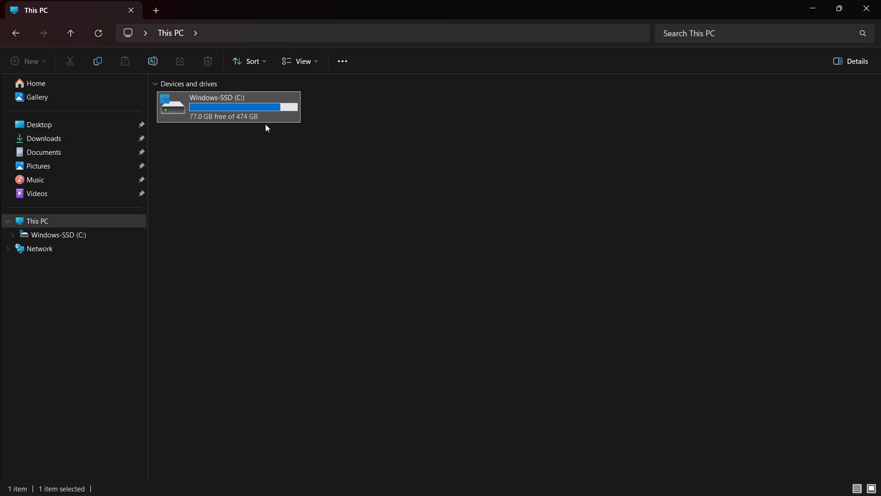
pyautogui.click(242, 101)
pyautogui.tripleClick(244, 109)
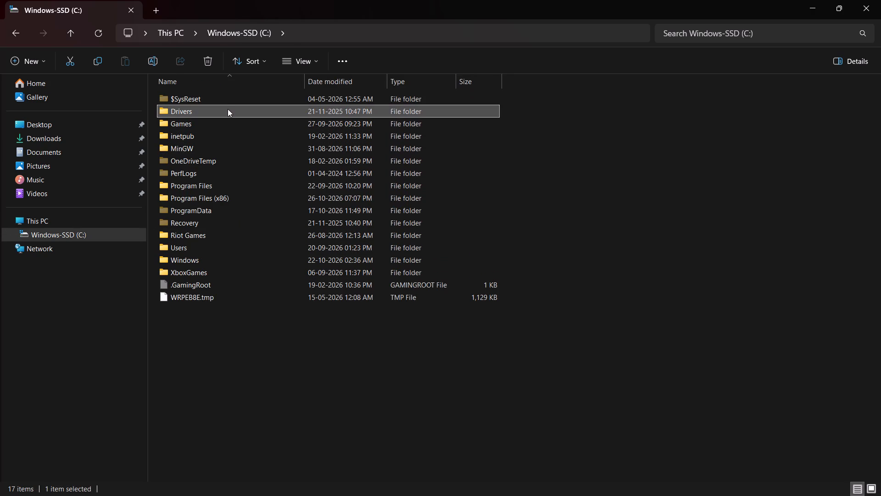
pyautogui.click(702, 34)
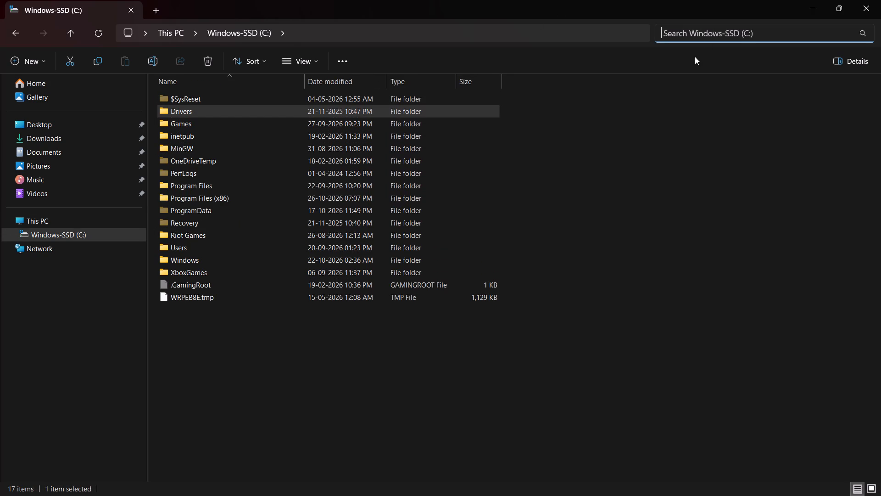
pyautogui.write('bo')
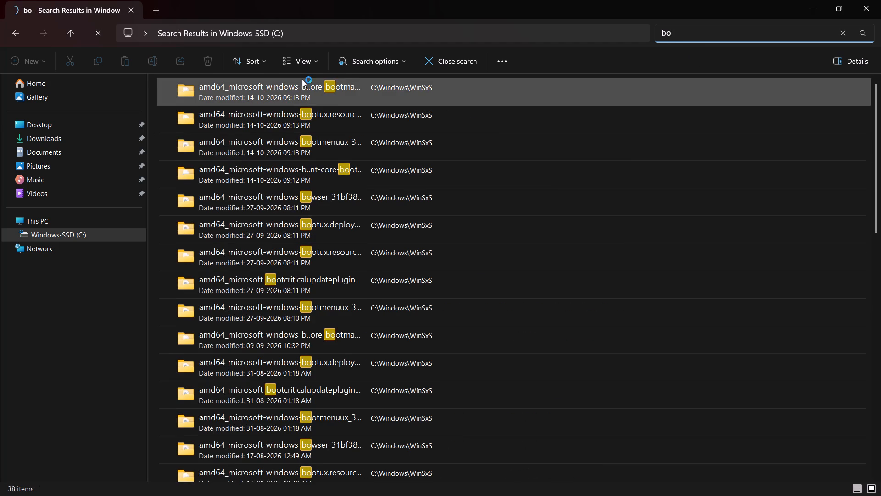
pyautogui.write('na')
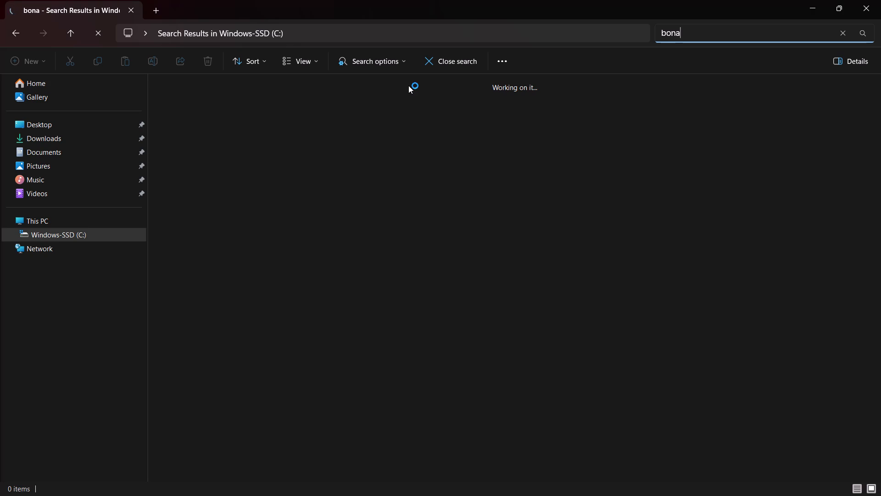
# Browse Documents, This PC, the Windows-SSD (C:) drive, Videos and Home for the saved Bonafide PDF.
pyautogui.click(61, 153)
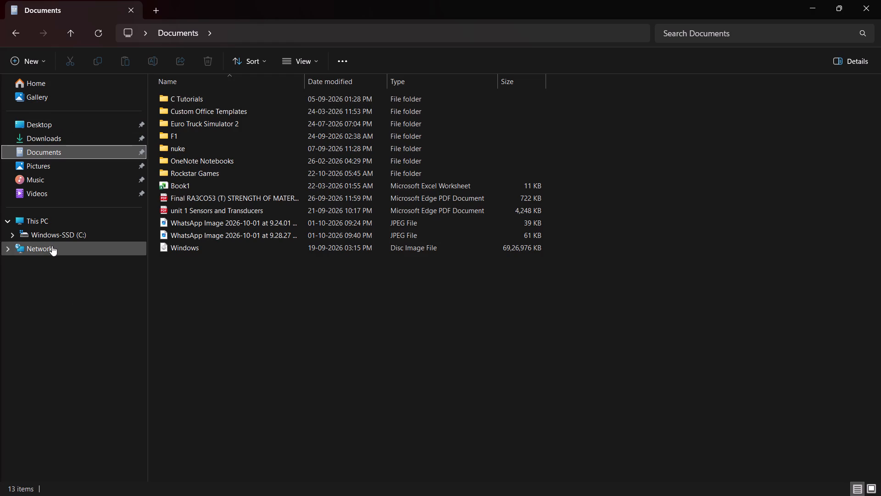
pyautogui.click(41, 215)
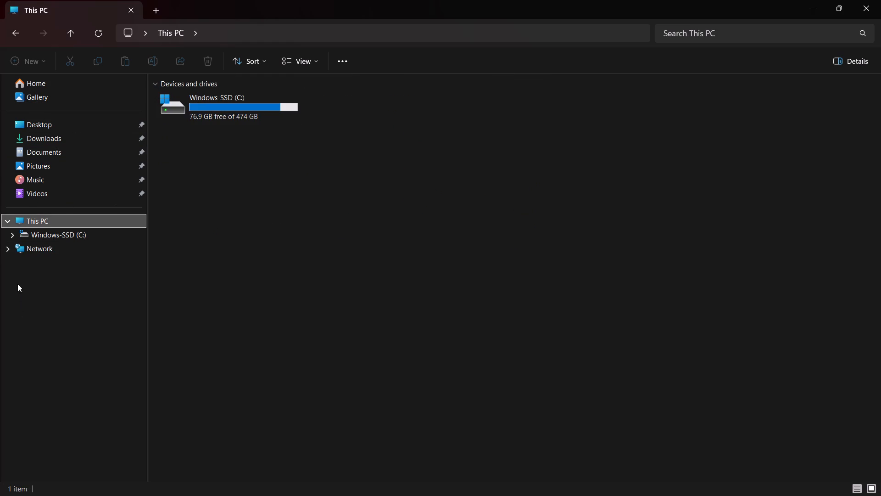
pyautogui.click(56, 240)
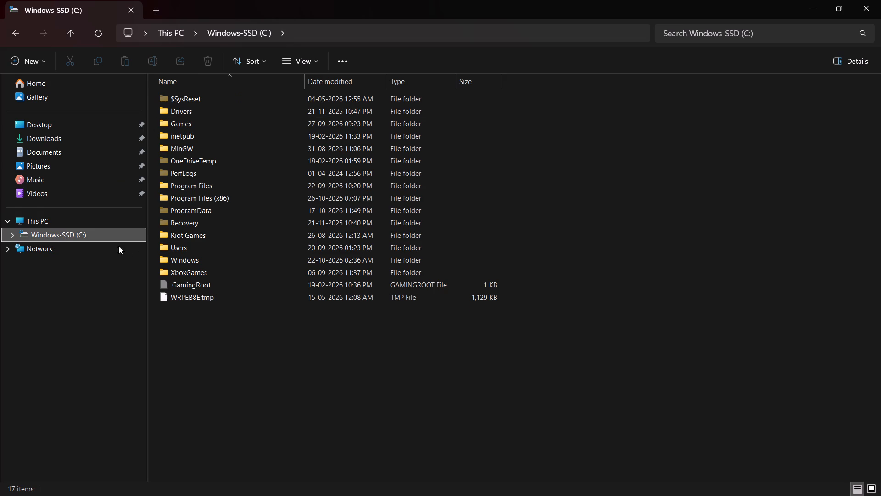
pyautogui.click(71, 220)
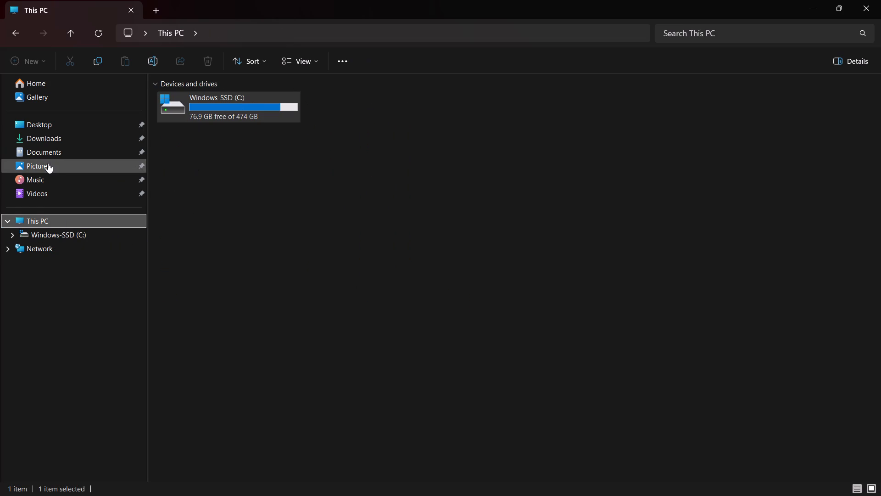
pyautogui.click(40, 188)
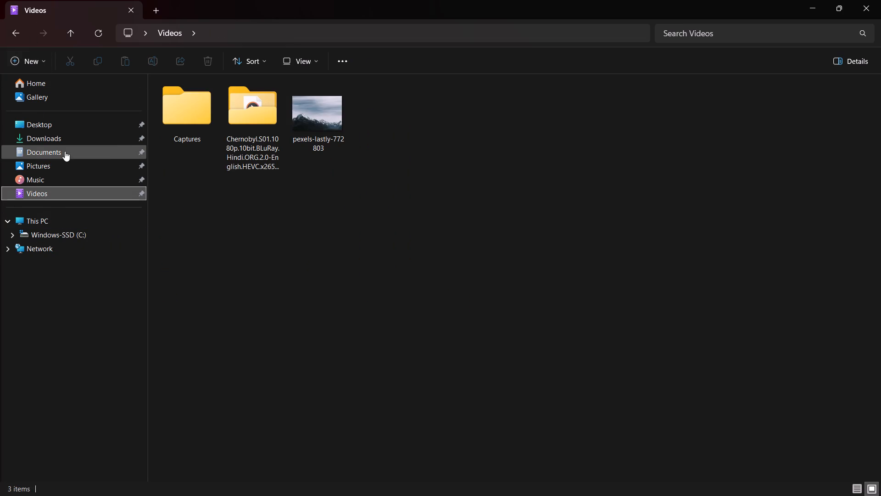
pyautogui.click(84, 83)
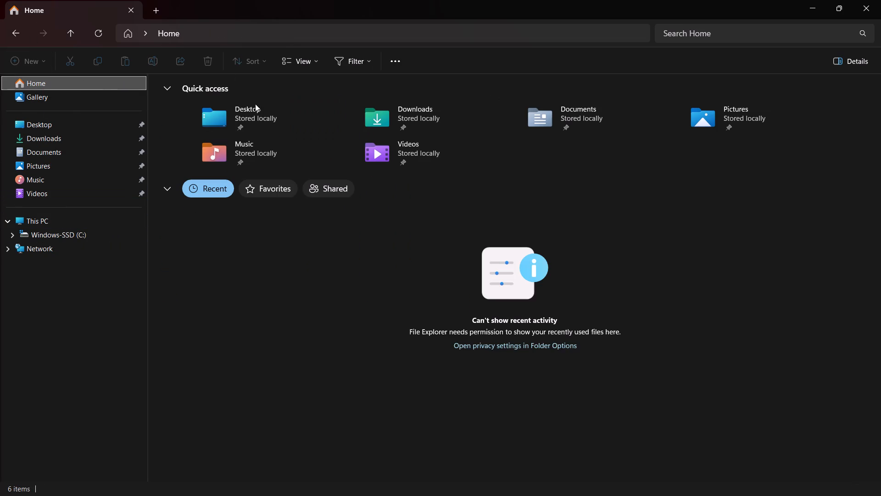
pyautogui.click(600, 121)
pyautogui.click(599, 123)
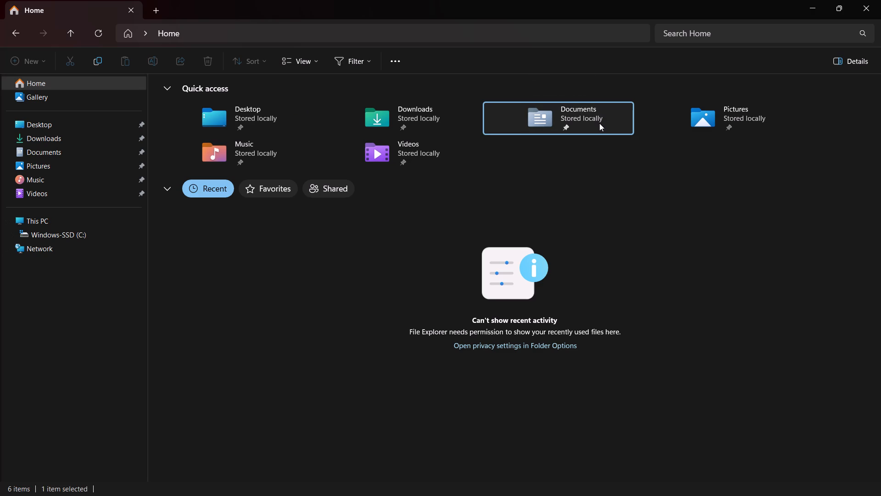
pyautogui.doubleClick(599, 123)
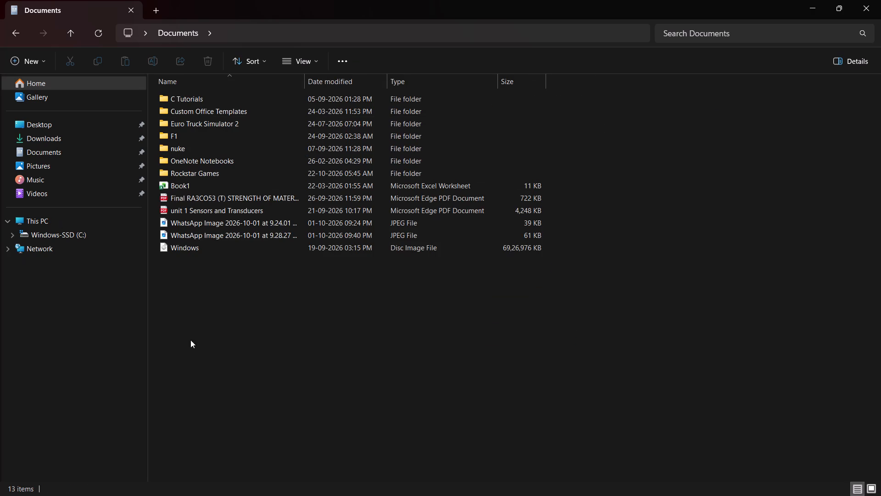
pyautogui.scroll(-1, 204, 292)
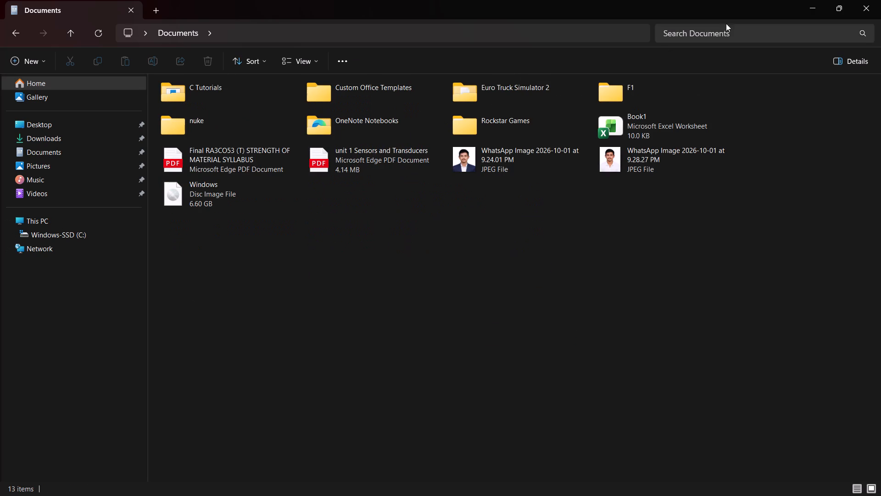
# Search the Documents folder for bo, look through the results for the Bonafide PDF, and minimize File Explorer.
pyautogui.click(718, 44)
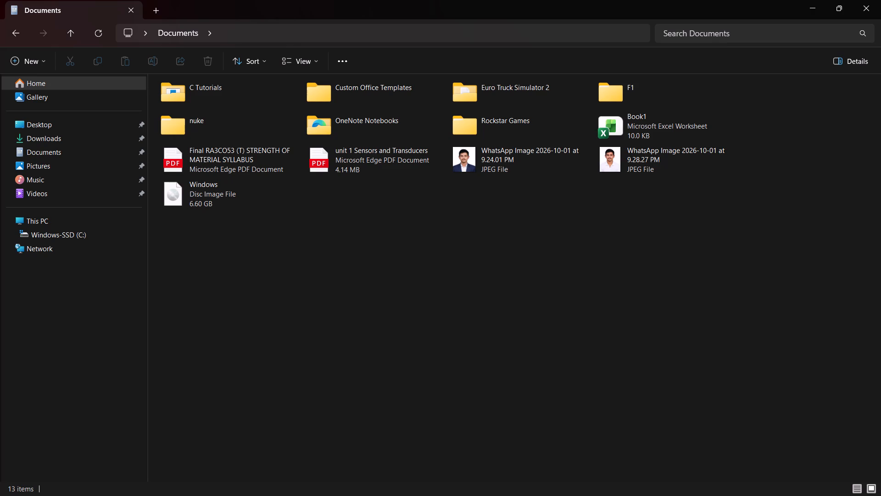
pyautogui.click(714, 34)
pyautogui.write('bom')
pyautogui.press('BackSpace')
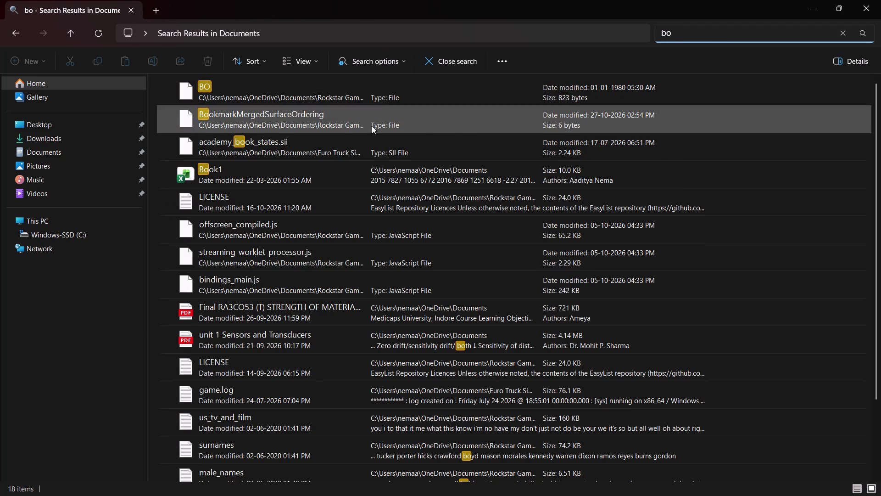
pyautogui.scroll(-5, 370, 172)
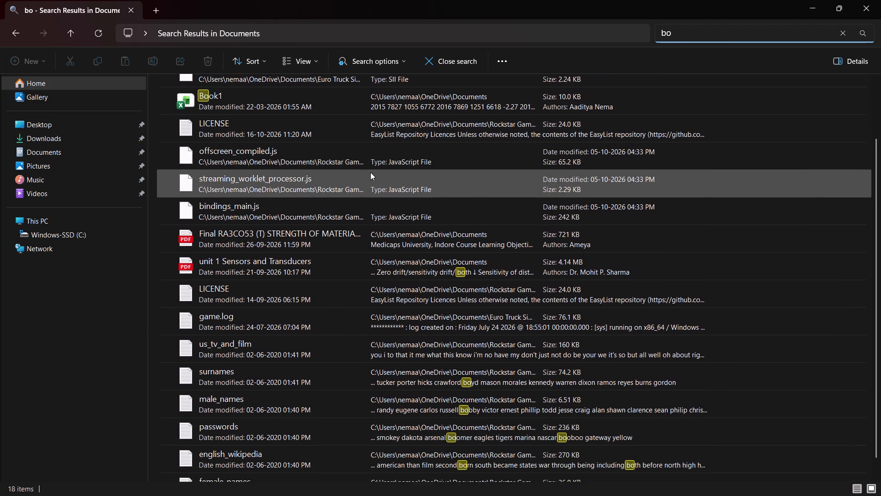
pyautogui.scroll(-10, 370, 172)
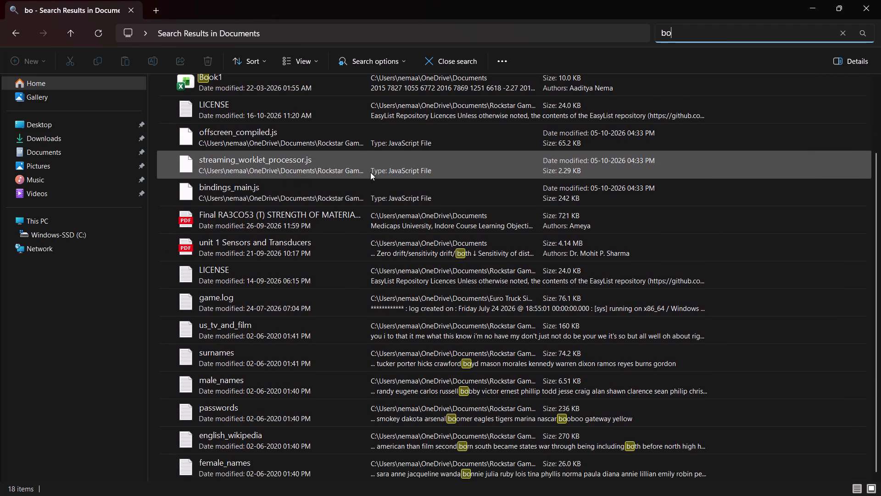
pyautogui.scroll(-5, 370, 172)
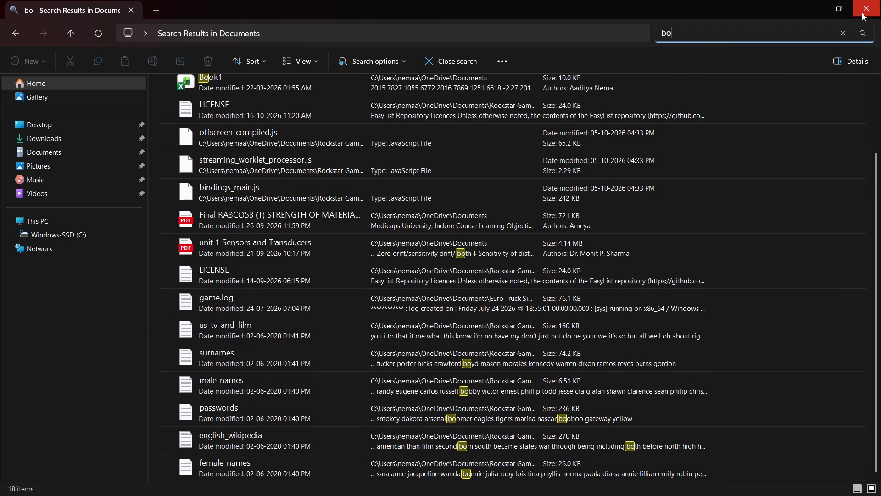
pyautogui.click(804, 0)
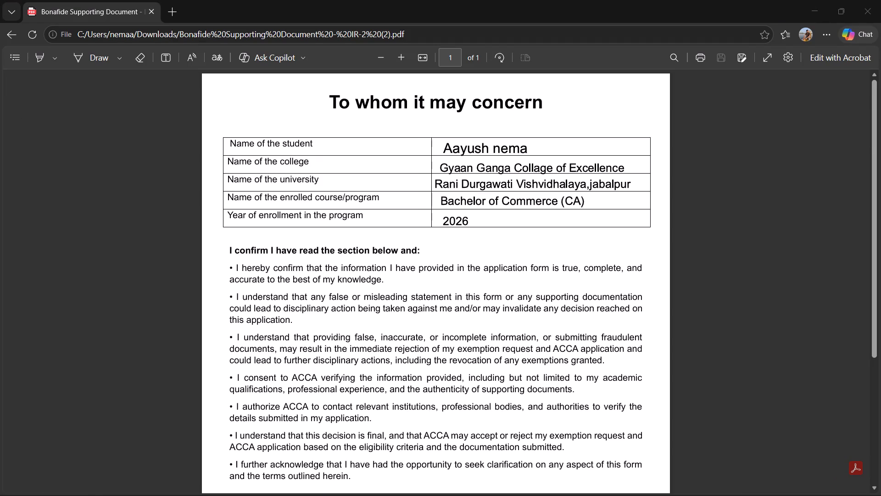
# Bring up Save As for the form in Edge again to examine the destination folder and its files.
pyautogui.click(743, 55)
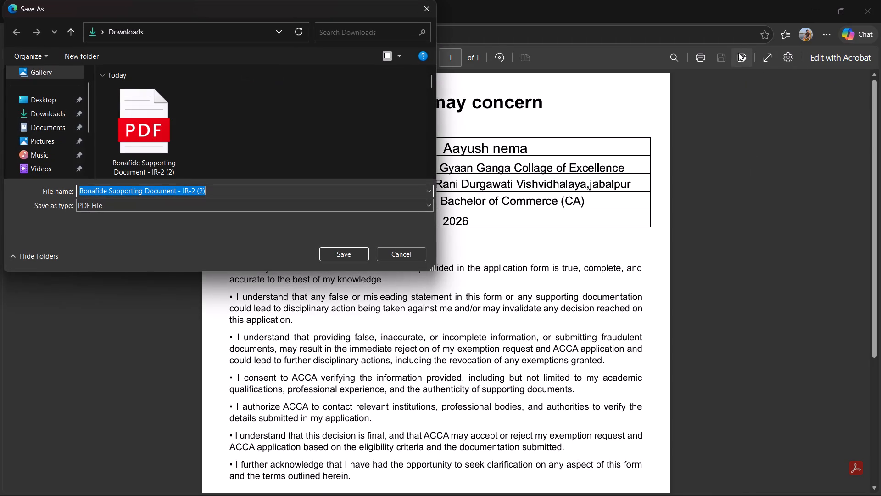
pyautogui.hscroll(3, 307, 94)
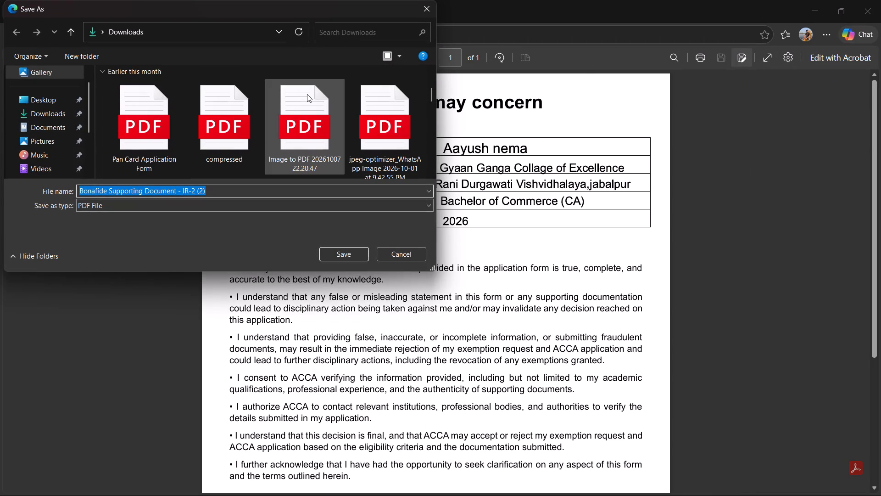
pyautogui.hscroll(2, 307, 94)
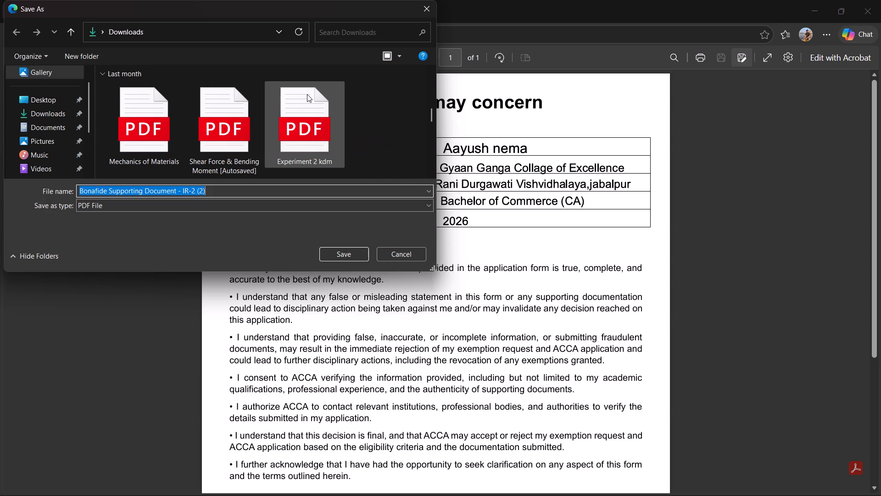
pyautogui.hscroll(2, 307, 94)
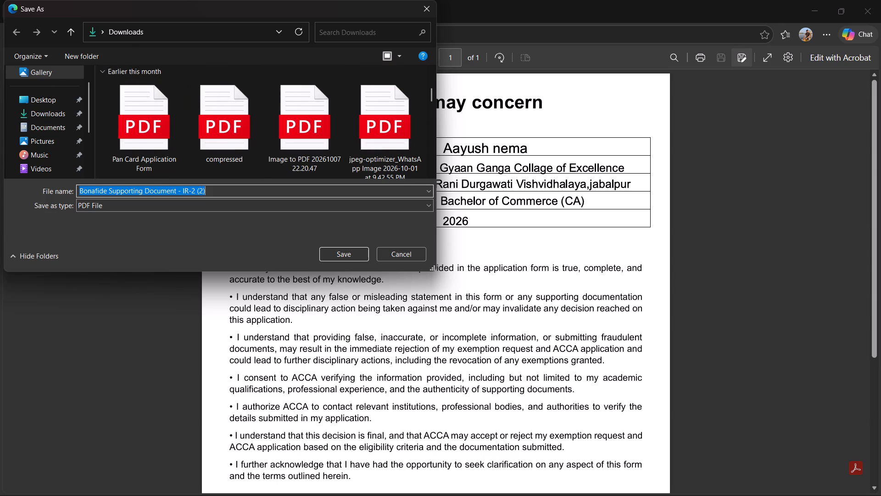
# Switch to File Explorer and open Bonafide Supporting Document - IR-2 (2) from the Downloads folder.
pyautogui.click(430, 480)
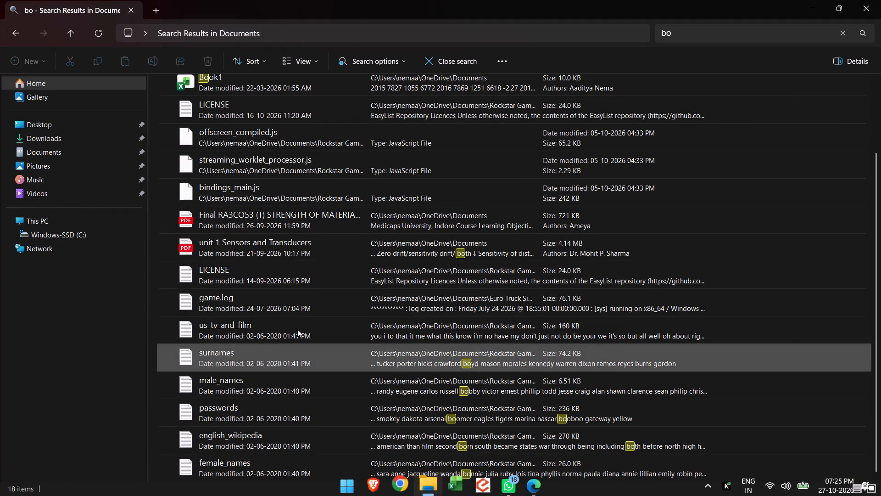
pyautogui.click(77, 137)
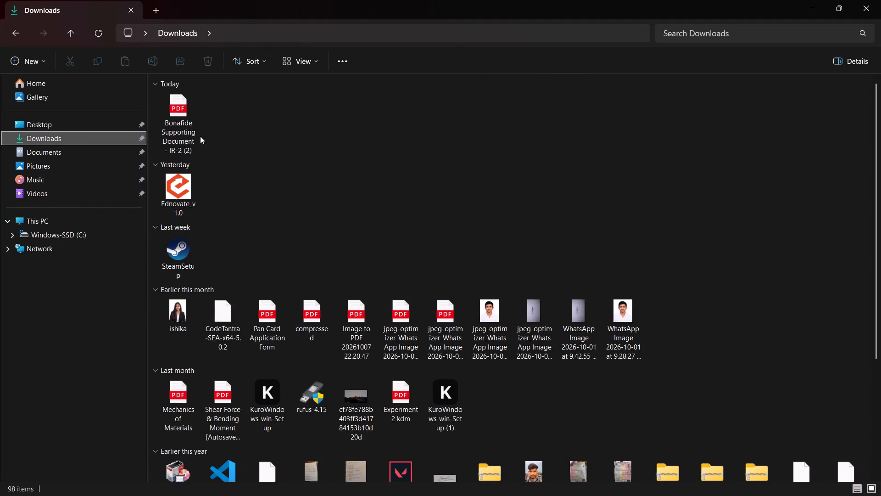
pyautogui.click(157, 131)
pyautogui.doubleClick(160, 135)
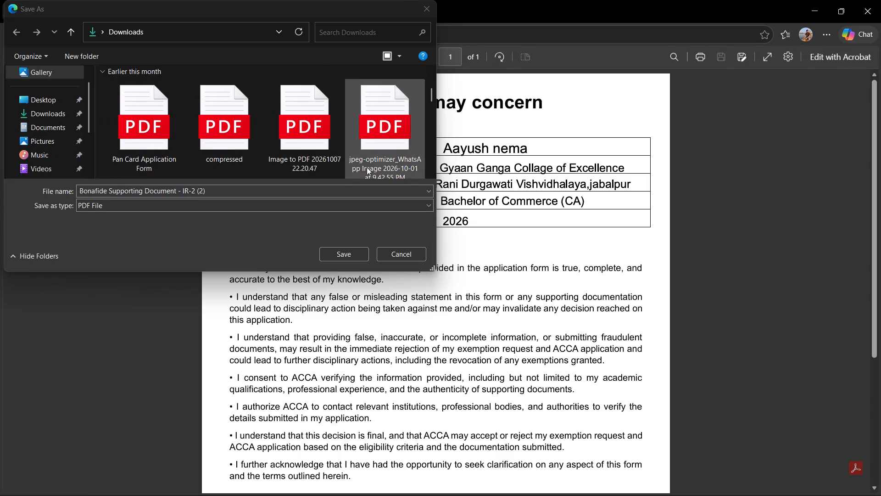
# Dismiss the pending Save As dialog without saving and close the Edge window.
pyautogui.scroll(-4, 498, 76)
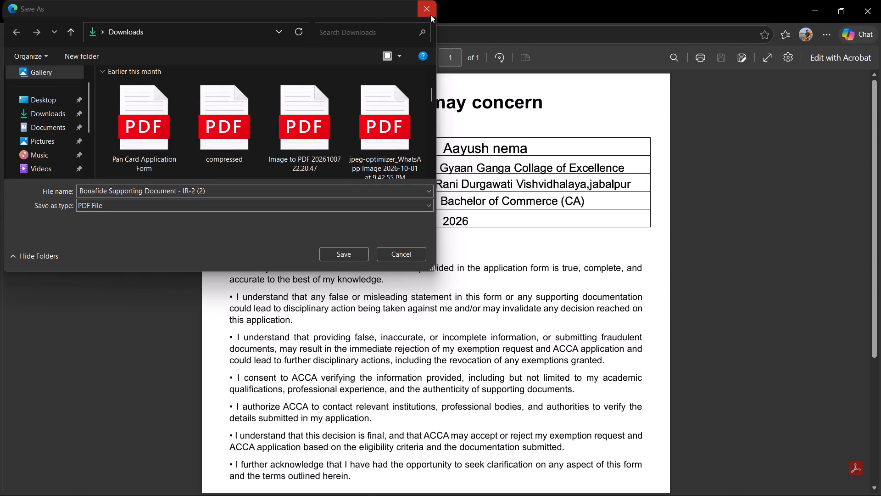
pyautogui.click(432, 7)
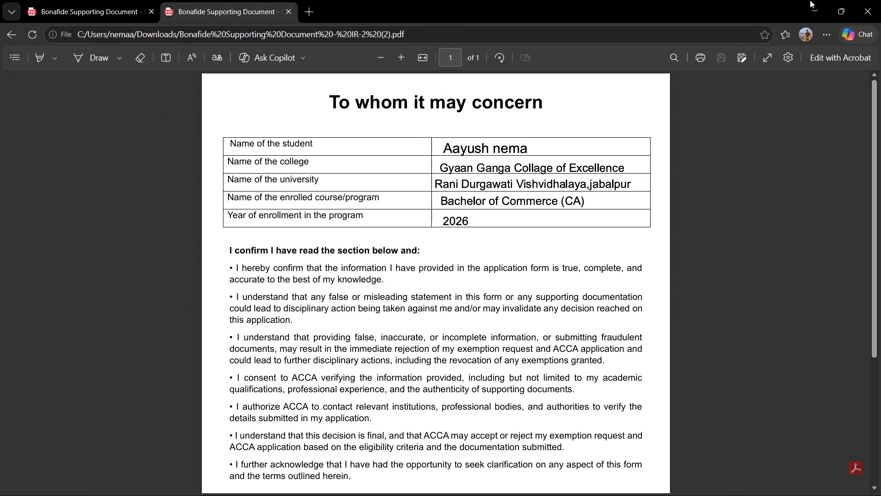
pyautogui.click(874, 13)
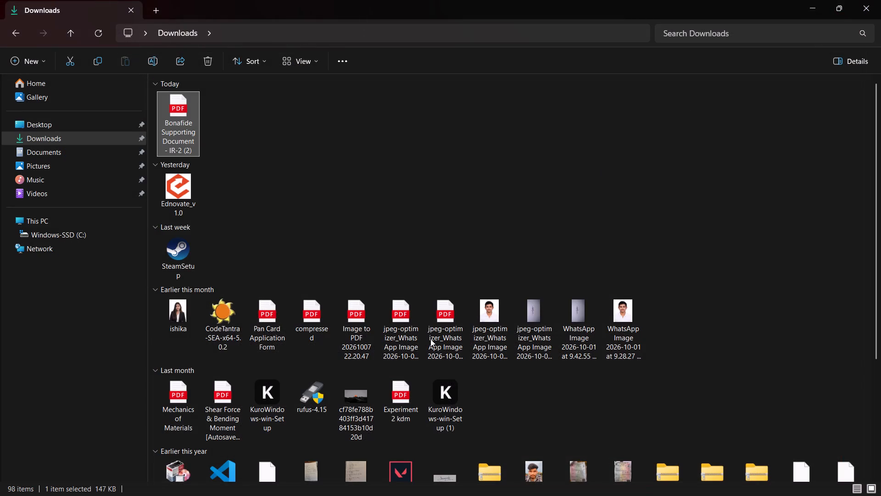
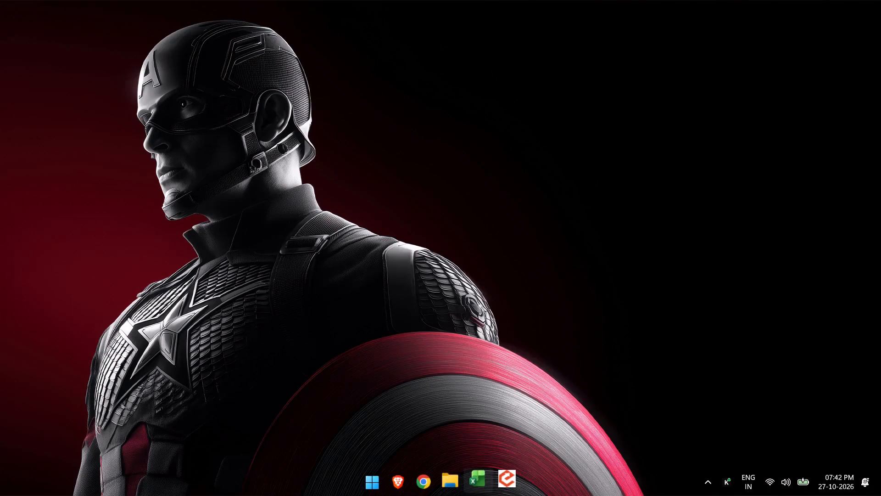
# Open Windows Start from the desktop to access the pinned apps and recent files.
pyautogui.click(383, 476)
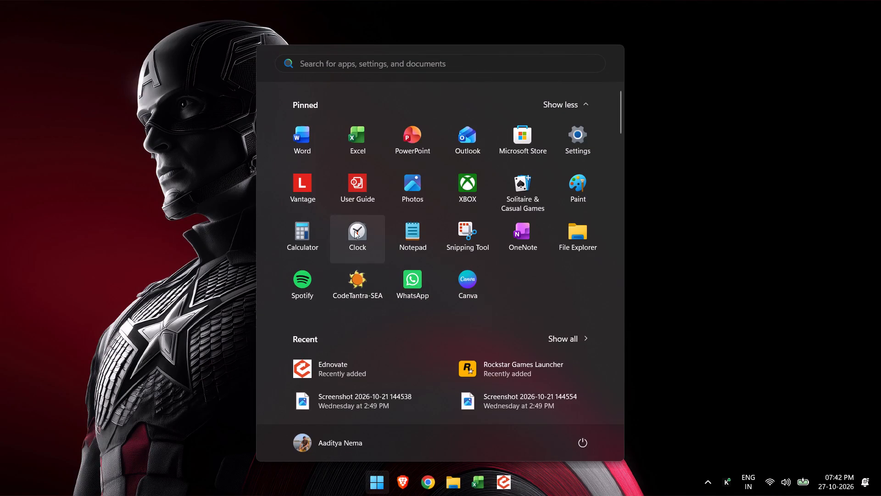
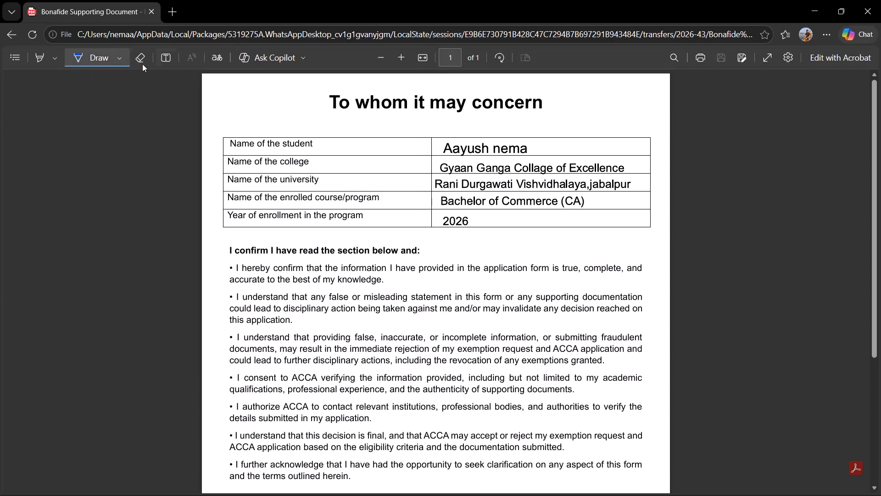
# Set the Draw pen to white with a very thick stroke.
pyautogui.click(40, 59)
pyautogui.click(48, 58)
pyautogui.click(51, 59)
pyautogui.click(89, 50)
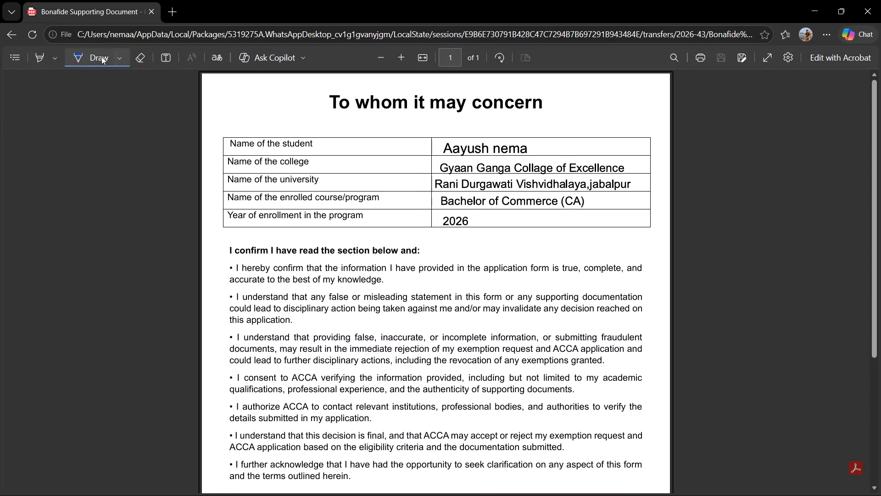
pyautogui.click(111, 56)
pyautogui.click(120, 59)
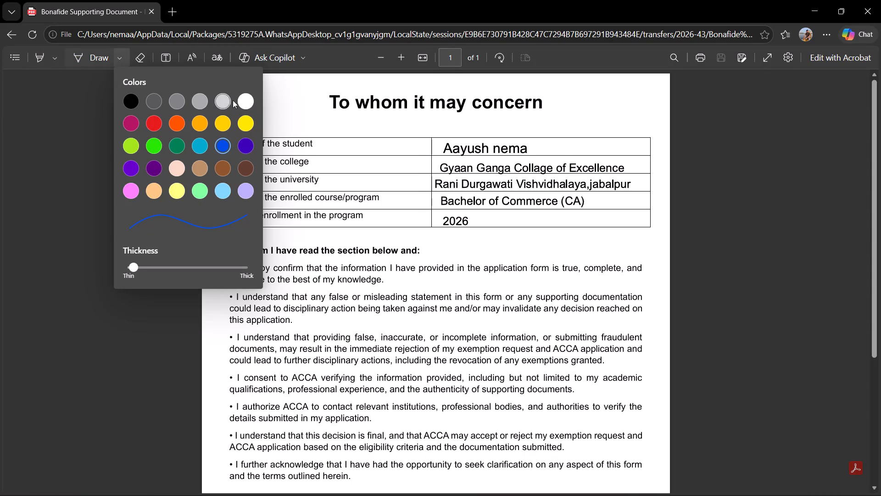
pyautogui.click(242, 98)
pyautogui.moveTo(133, 265); pyautogui.dragTo(522, 284)
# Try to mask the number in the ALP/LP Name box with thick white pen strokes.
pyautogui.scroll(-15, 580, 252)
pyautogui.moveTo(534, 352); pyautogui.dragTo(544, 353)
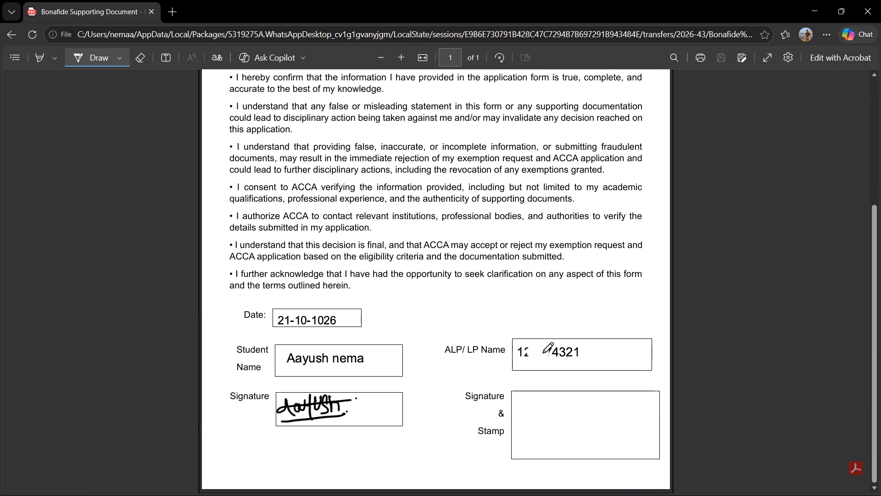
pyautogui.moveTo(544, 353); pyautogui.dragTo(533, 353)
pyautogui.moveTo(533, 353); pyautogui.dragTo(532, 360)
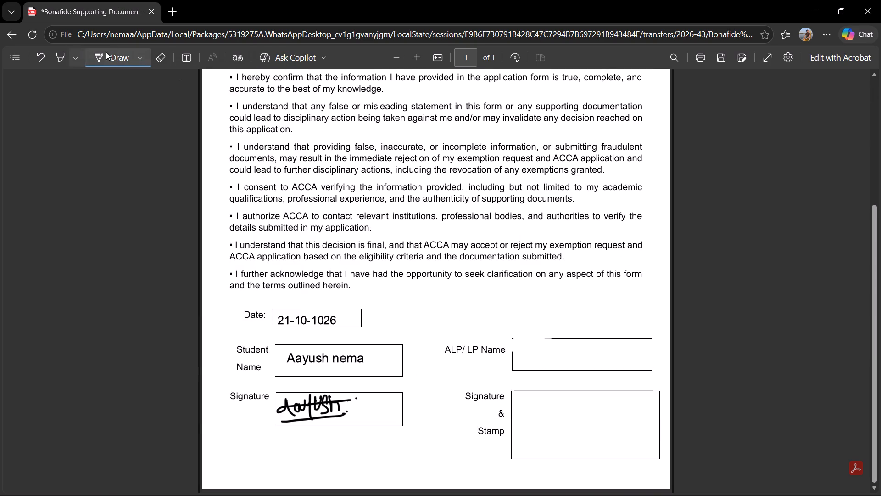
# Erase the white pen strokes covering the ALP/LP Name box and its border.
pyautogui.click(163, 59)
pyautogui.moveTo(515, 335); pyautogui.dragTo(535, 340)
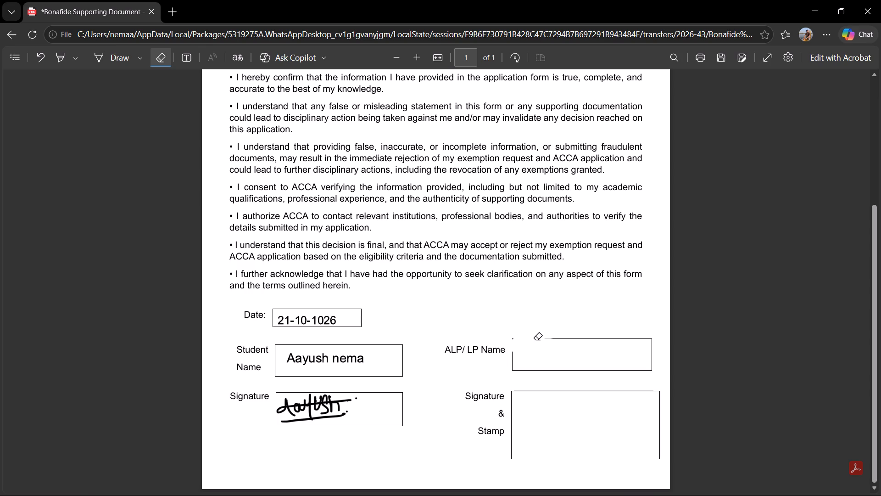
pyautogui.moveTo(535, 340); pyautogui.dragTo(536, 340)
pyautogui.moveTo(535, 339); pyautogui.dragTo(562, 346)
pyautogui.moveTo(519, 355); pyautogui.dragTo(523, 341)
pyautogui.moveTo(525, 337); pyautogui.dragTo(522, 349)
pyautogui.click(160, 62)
# Reduce the white pen's thickness and paint over the number in the ALP/LP Name box, staying inside the border.
pyautogui.click(107, 58)
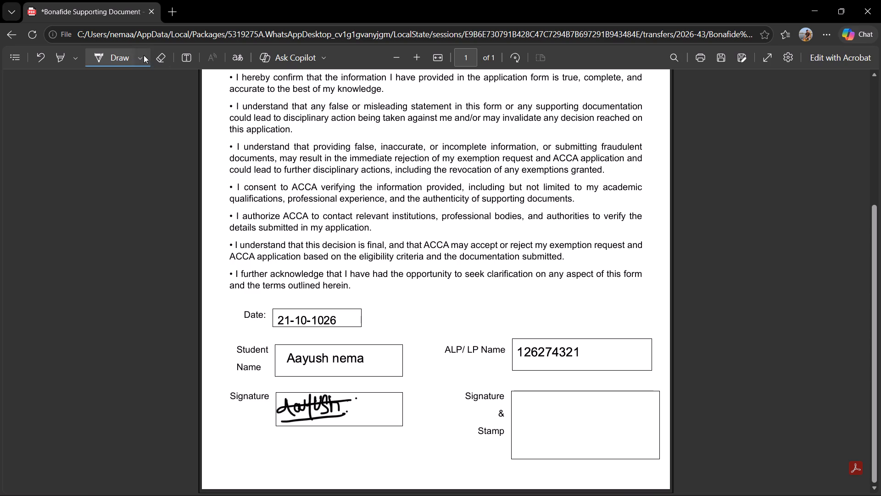
pyautogui.click(144, 55)
pyautogui.click(229, 265)
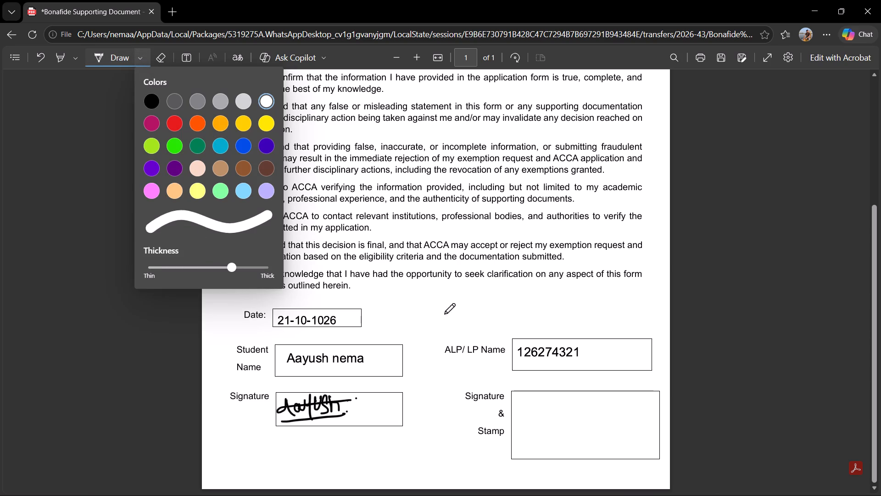
pyautogui.moveTo(537, 354); pyautogui.dragTo(570, 345)
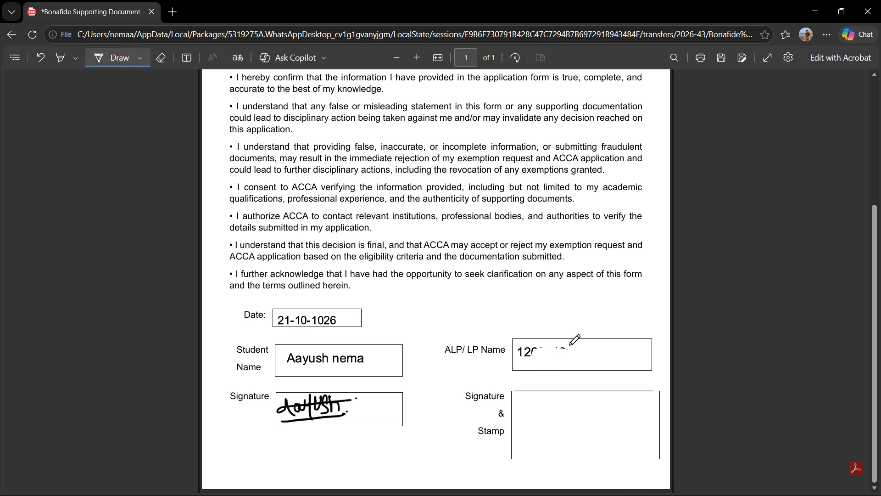
pyautogui.moveTo(570, 345); pyautogui.dragTo(526, 349)
pyautogui.moveTo(526, 349); pyautogui.dragTo(565, 354)
pyautogui.click(95, 60)
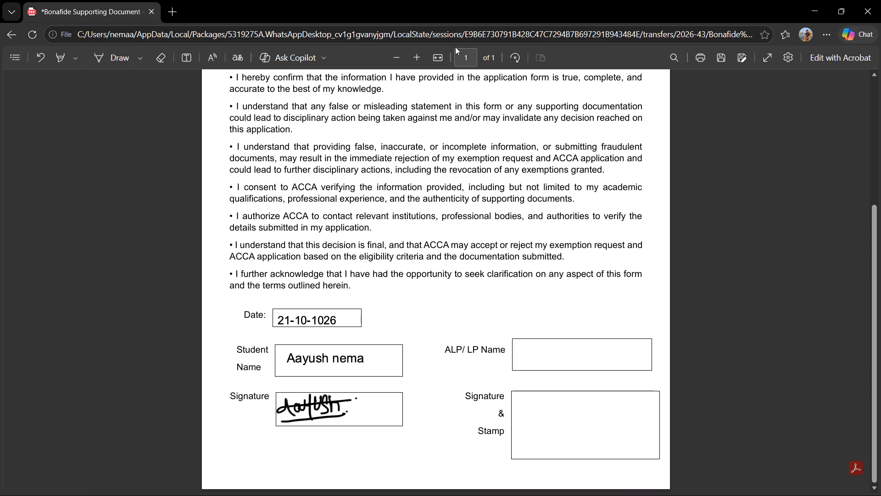
# View the whole form in full screen to check the filled fields and the ALP/LP Name box.
pyautogui.click(759, 54)
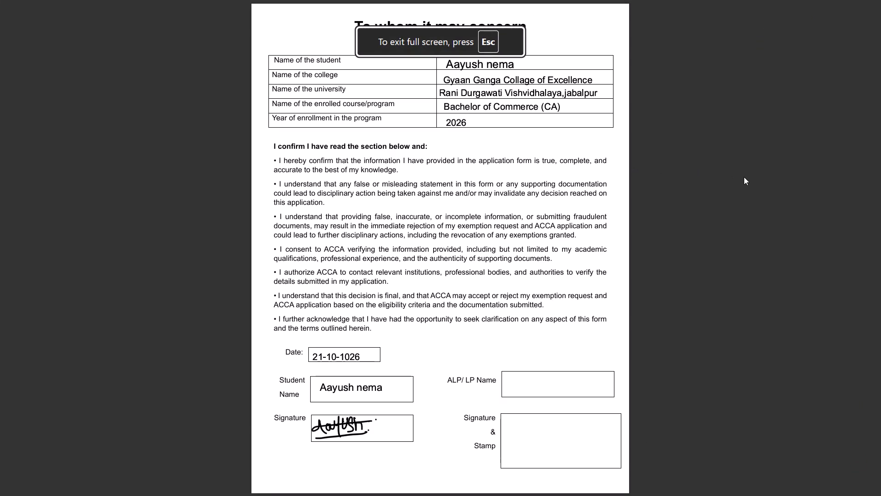
pyautogui.click(768, 209)
pyautogui.moveTo(400, 45); pyautogui.dragTo(395, 29)
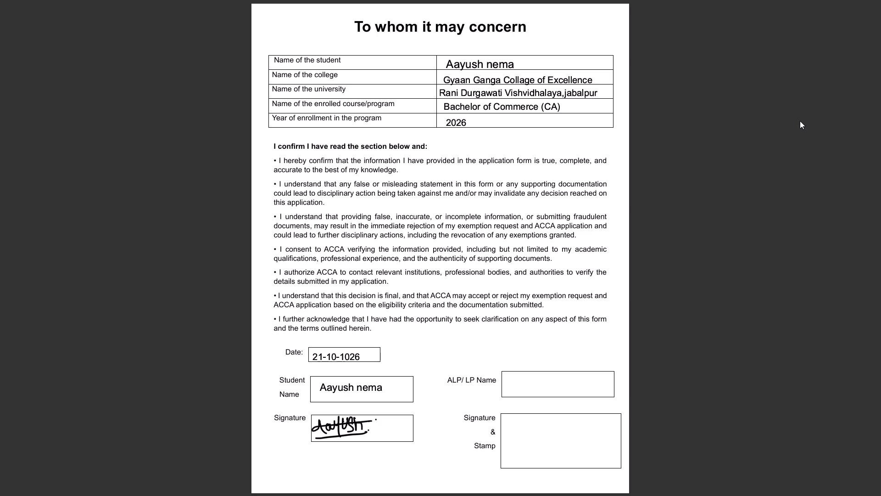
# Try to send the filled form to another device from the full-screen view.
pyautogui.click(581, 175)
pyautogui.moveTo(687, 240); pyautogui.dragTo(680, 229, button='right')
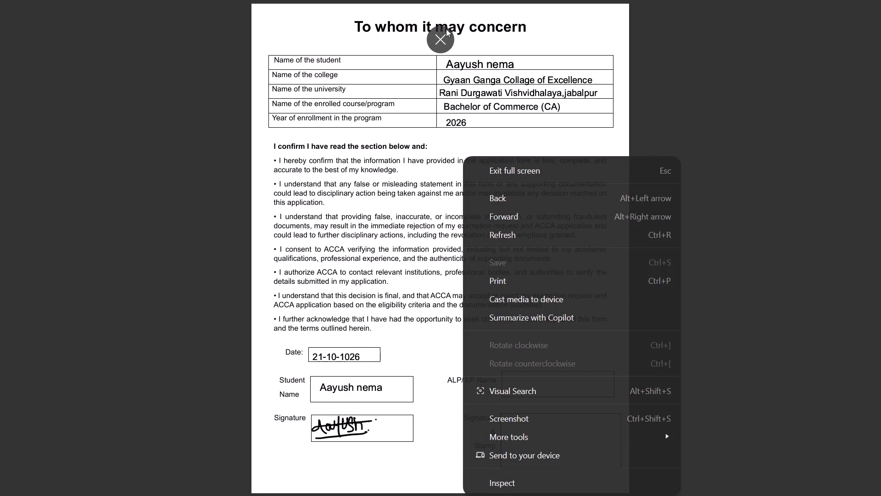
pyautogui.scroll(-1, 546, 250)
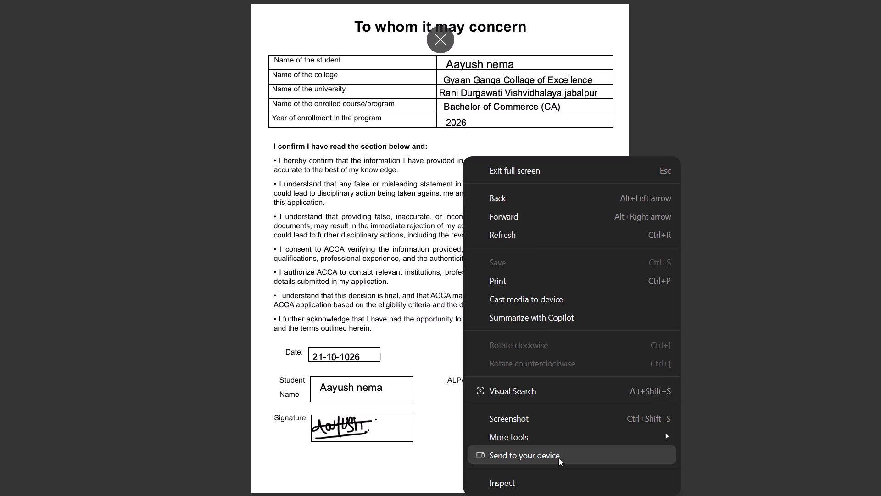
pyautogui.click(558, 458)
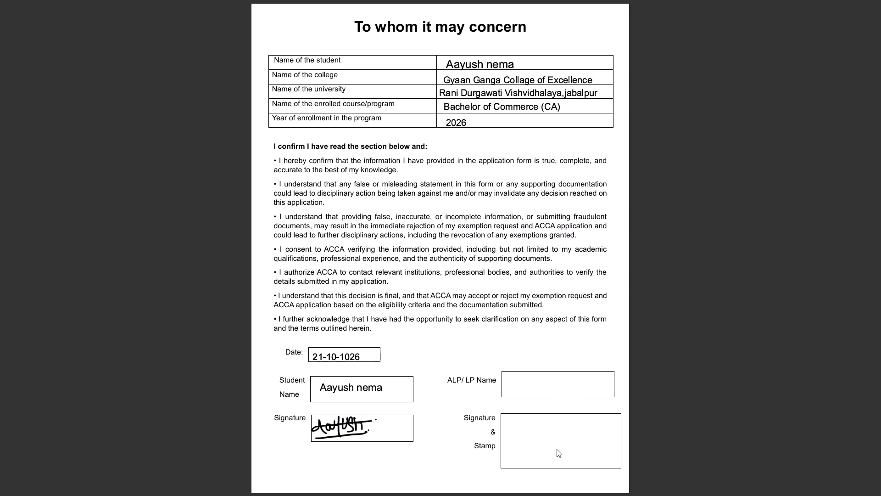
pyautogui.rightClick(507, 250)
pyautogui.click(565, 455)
# Exit the full-screen view and stay on the form's page, keeping the unsaved edits.
pyautogui.rightClick(503, 203)
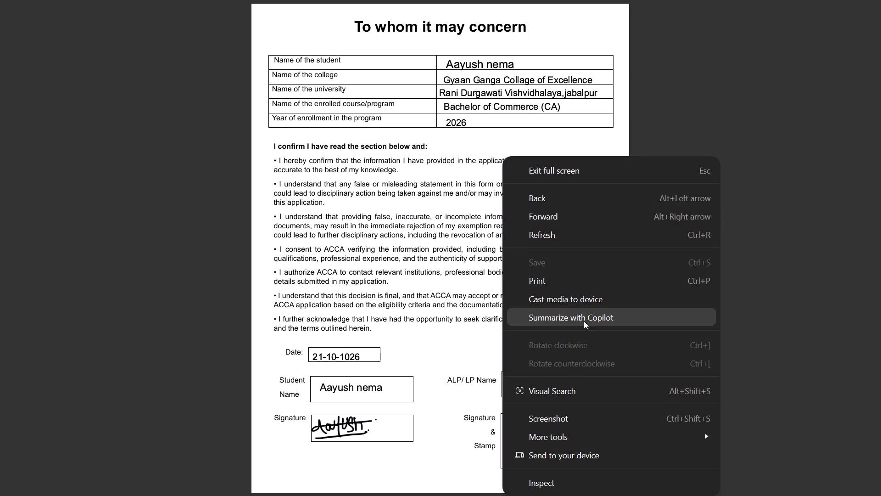
pyautogui.scroll(-5, 579, 265)
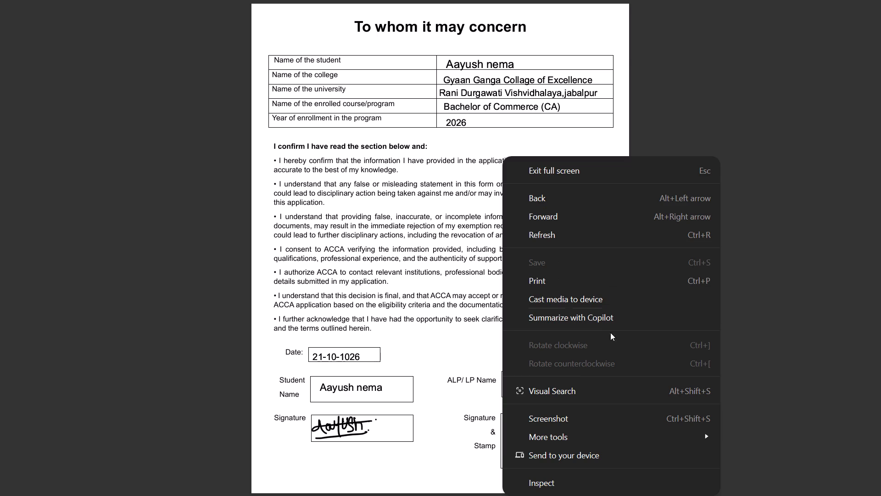
pyautogui.scroll(4, 592, 410)
pyautogui.moveTo(366, 317); pyautogui.dragTo(362, 312)
pyautogui.moveTo(354, 306); pyautogui.dragTo(351, 292)
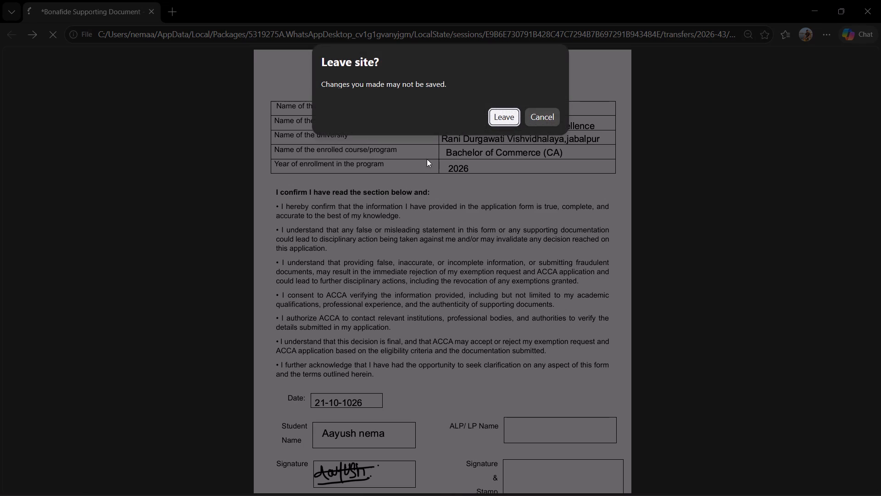
pyautogui.click(546, 118)
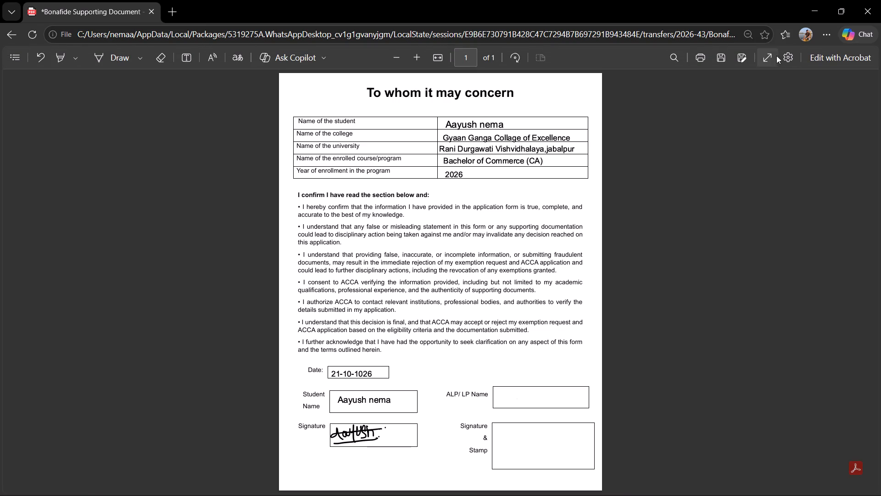
# Save a copy of the filled form as a PDF named bonafide in the Downloads folder.
pyautogui.click(737, 54)
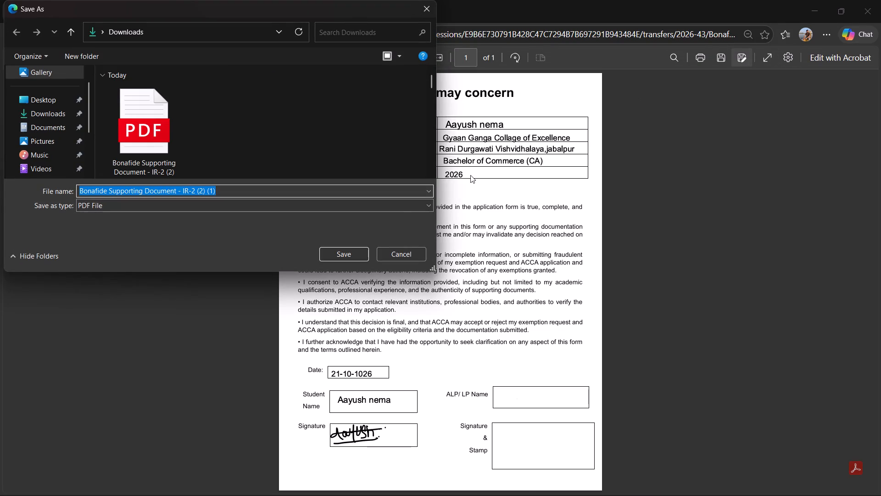
pyautogui.press('BackSpace')
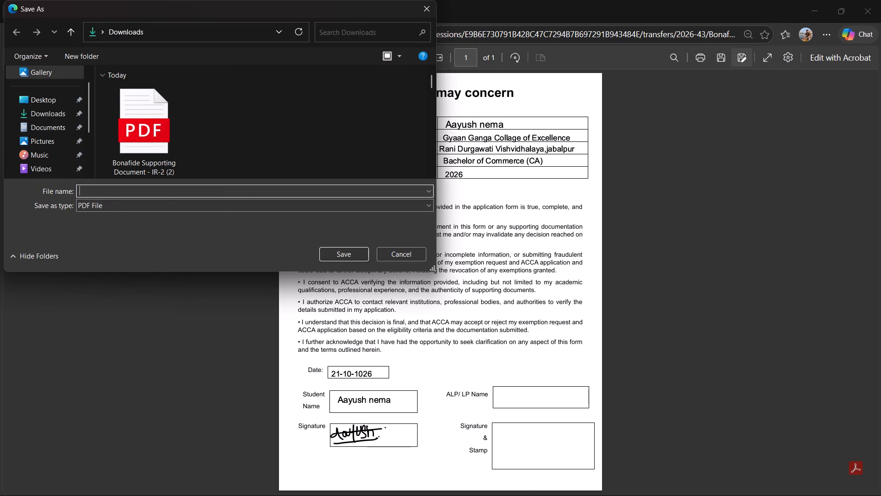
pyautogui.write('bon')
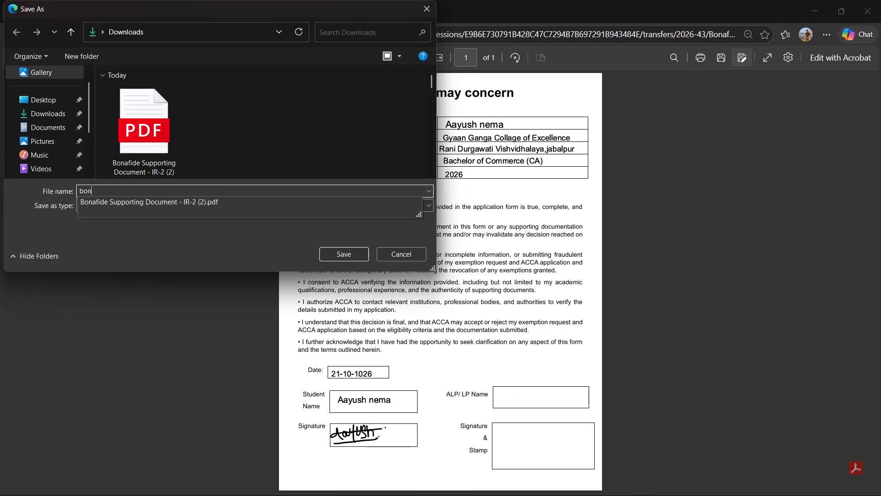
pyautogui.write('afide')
pyautogui.click(340, 257)
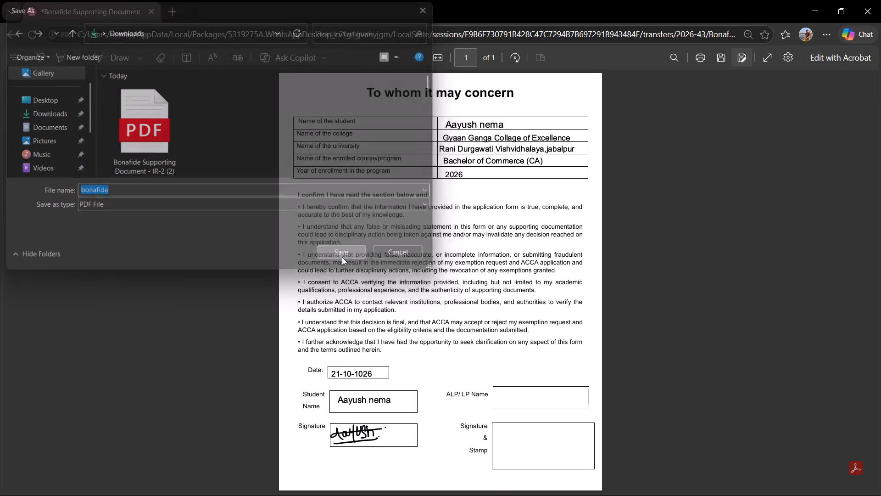